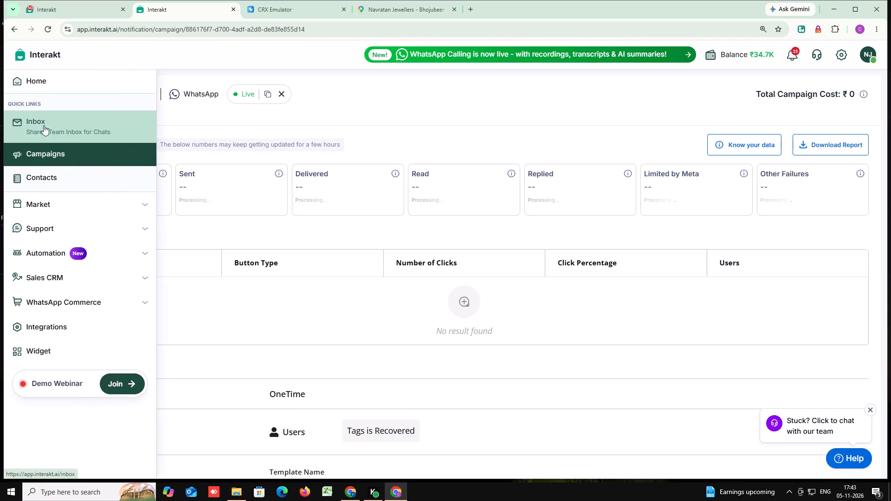
Open the shared inbox and review the 2-hour-old customer chat containing the Book Store Visit reply.
left_click(44, 125)
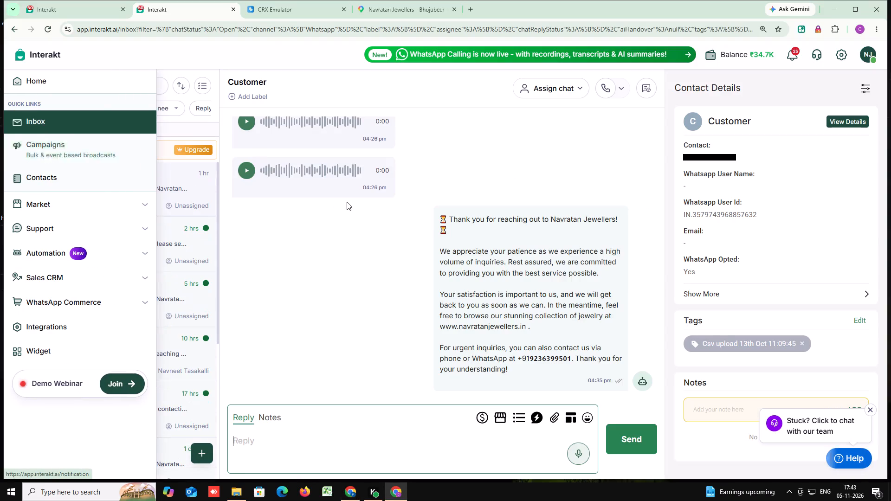
left_click(119, 242)
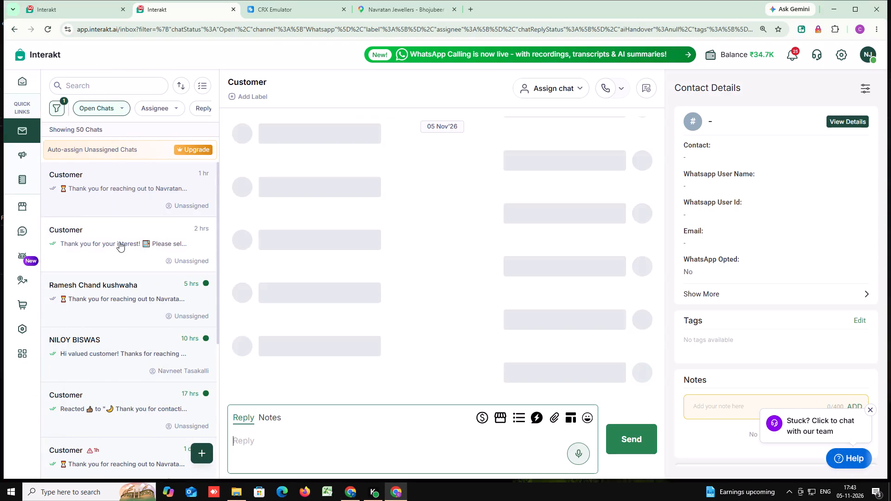
scroll(405, 282, "up", 4)
scroll(291, 328, "up", 2)
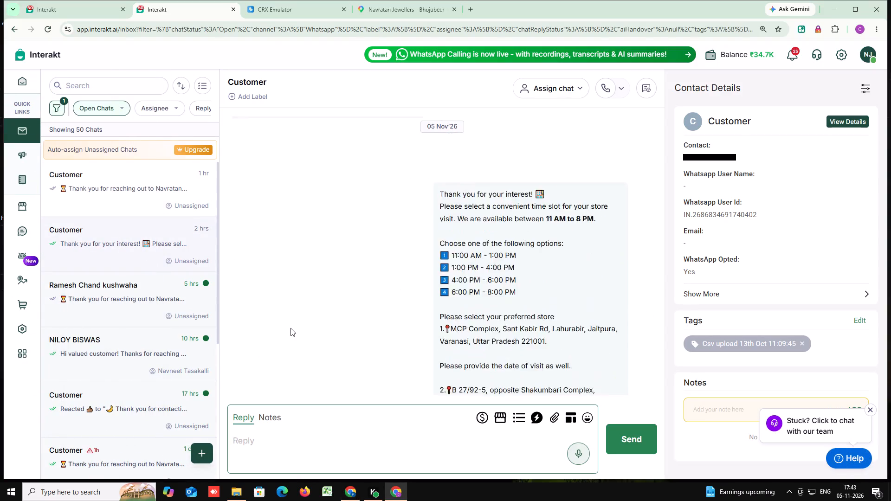
scroll(291, 328, "up", 1)
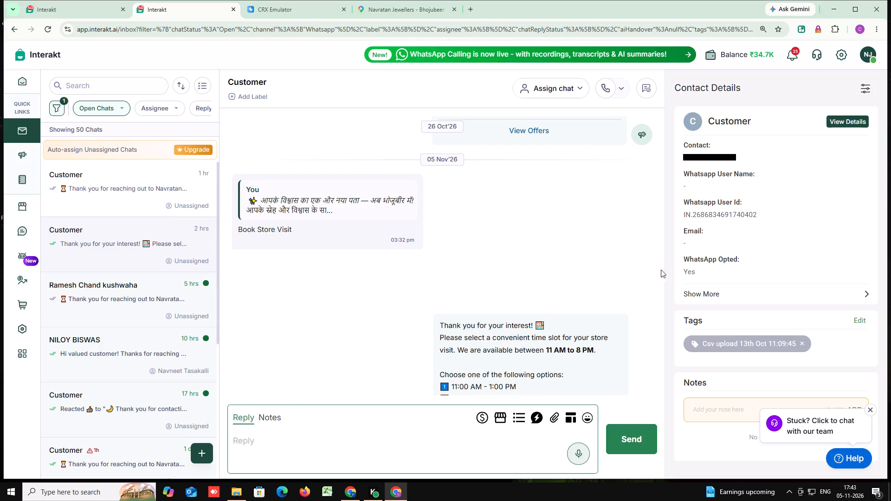
left_click(859, 321)
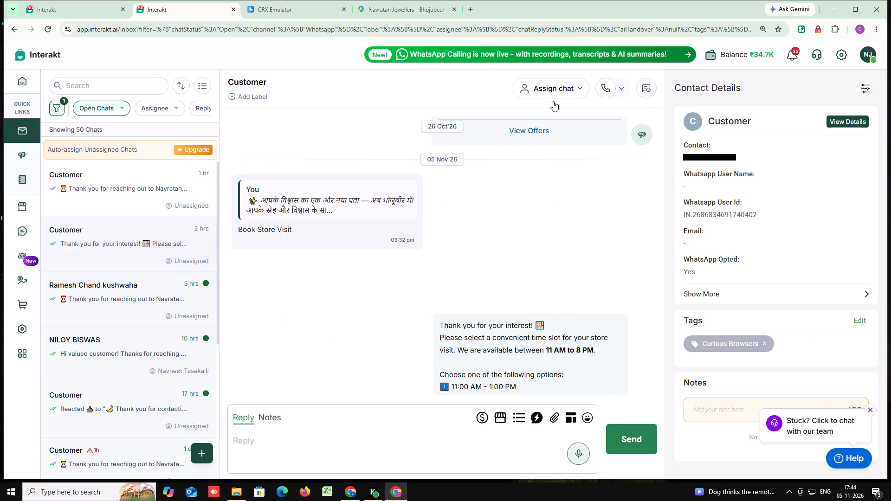
Open the unassigned 5-hour-old chat, read back through its messages, and close the chat.
left_click(149, 244)
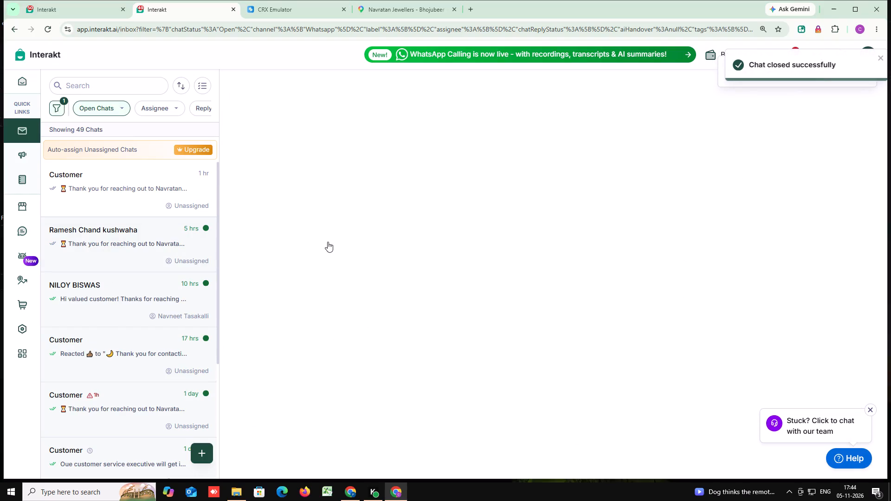
left_click(152, 236)
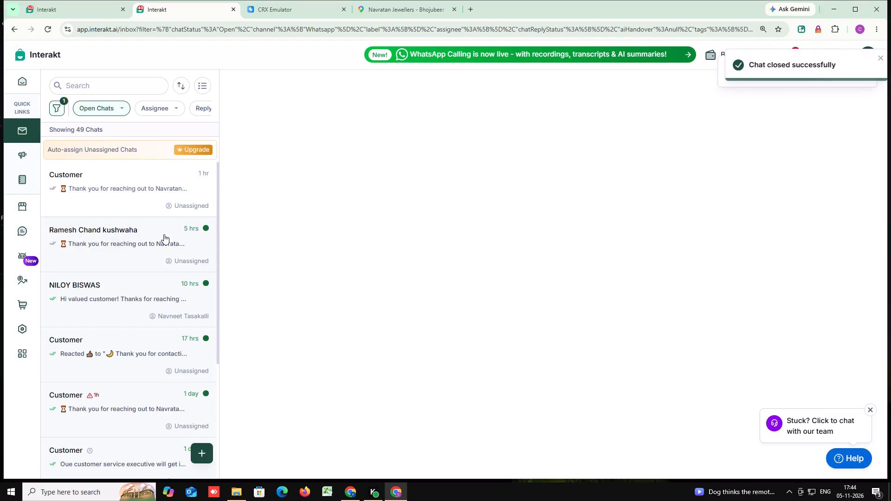
left_click(164, 234)
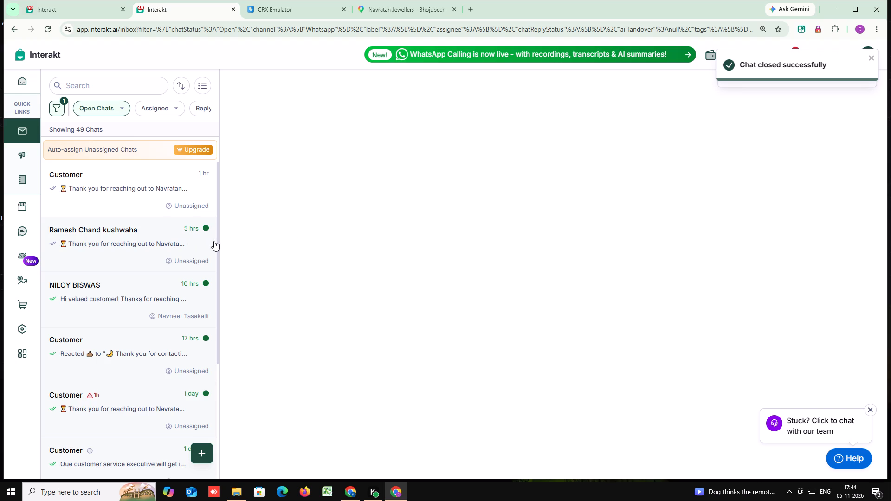
left_click(140, 240)
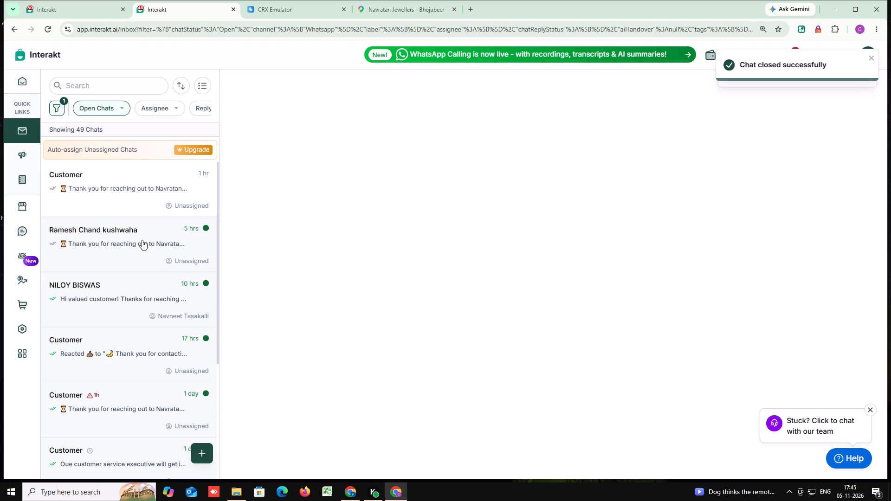
left_click(142, 240)
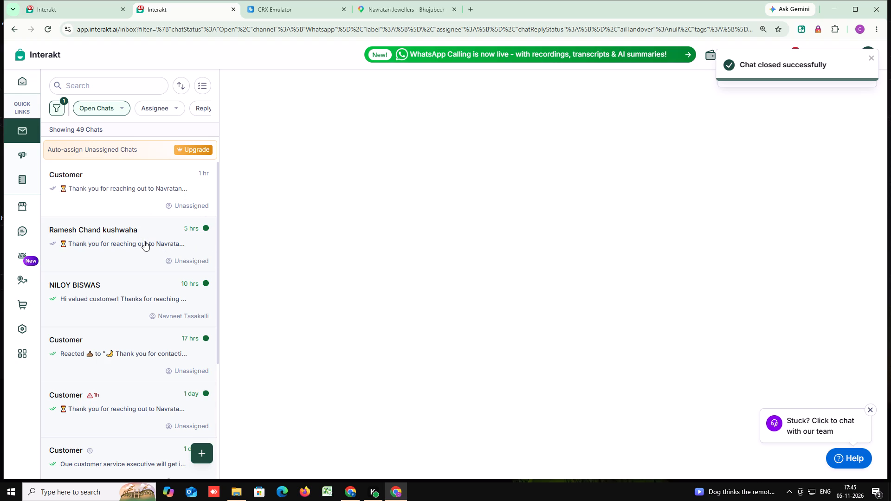
left_click(144, 241)
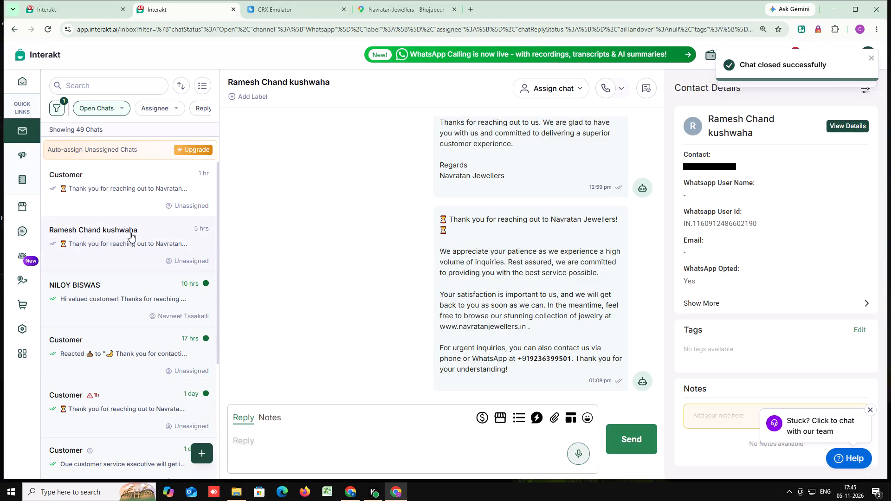
scroll(355, 194, "up", 2)
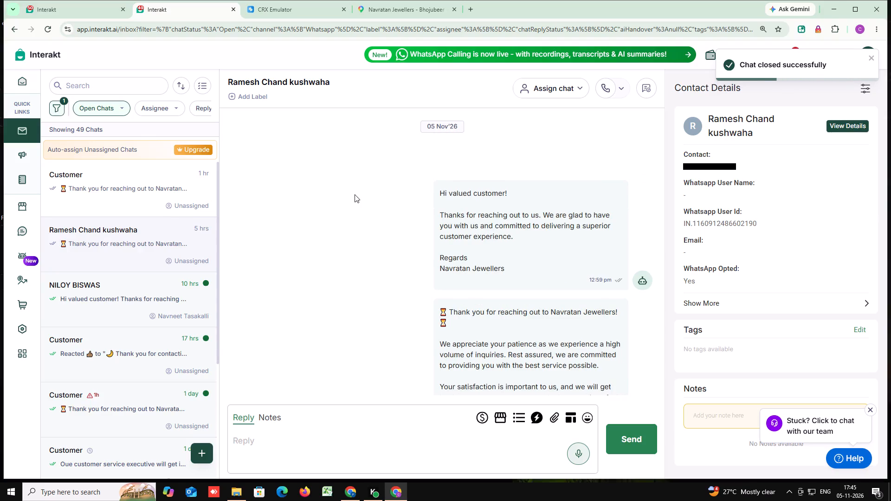
scroll(355, 194, "up", 4)
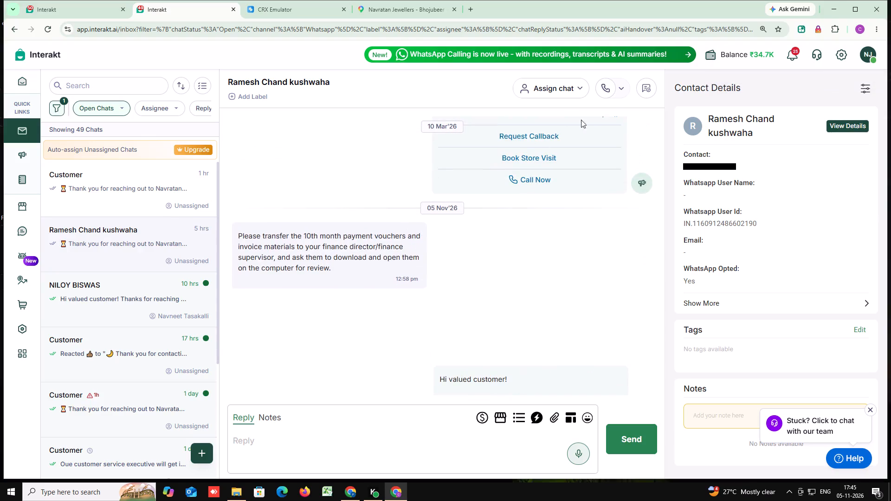
left_click(653, 90)
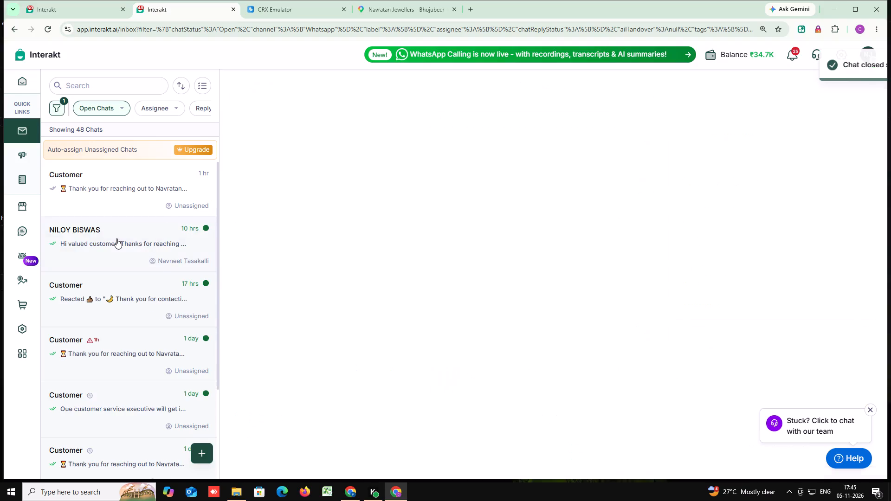
Open the 10-hour-old chat containing the Perfect Mission PDF and close it.
left_click(116, 238)
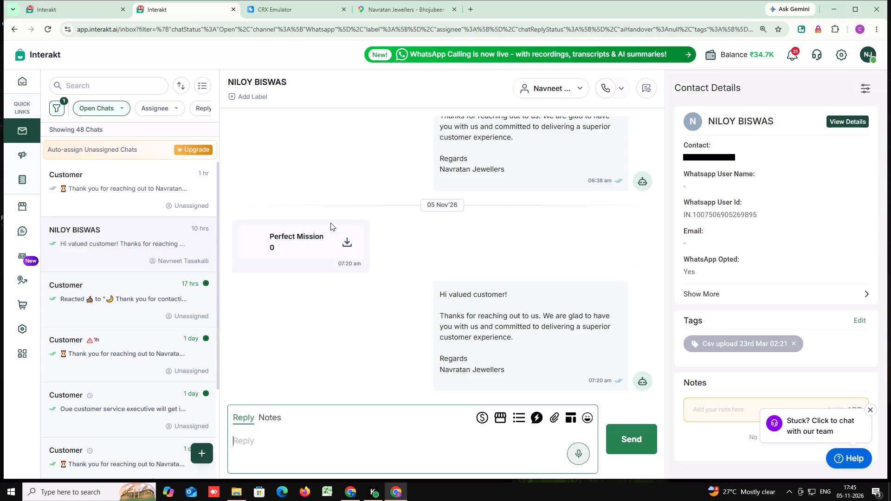
left_click(646, 87)
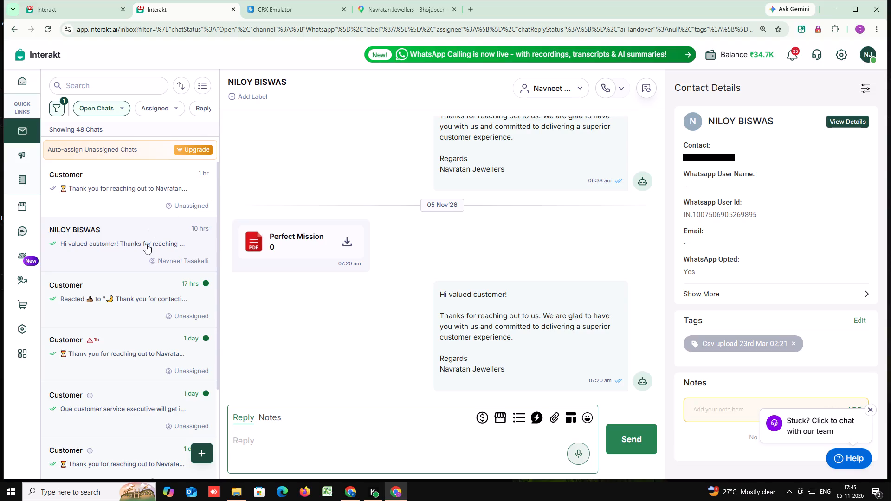
Open the unassigned 17-hour-old customer chat with the message reaction and close it.
left_click(146, 244)
left_click(652, 89)
Open the unassigned 1-day-old chat with the ₹10,000 payment screenshot, review it, and close the chat.
left_click(120, 247)
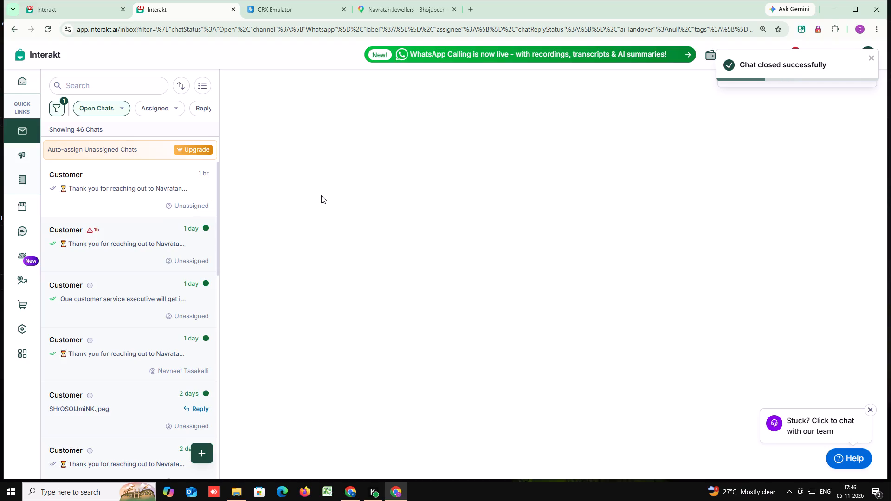
left_click(122, 244)
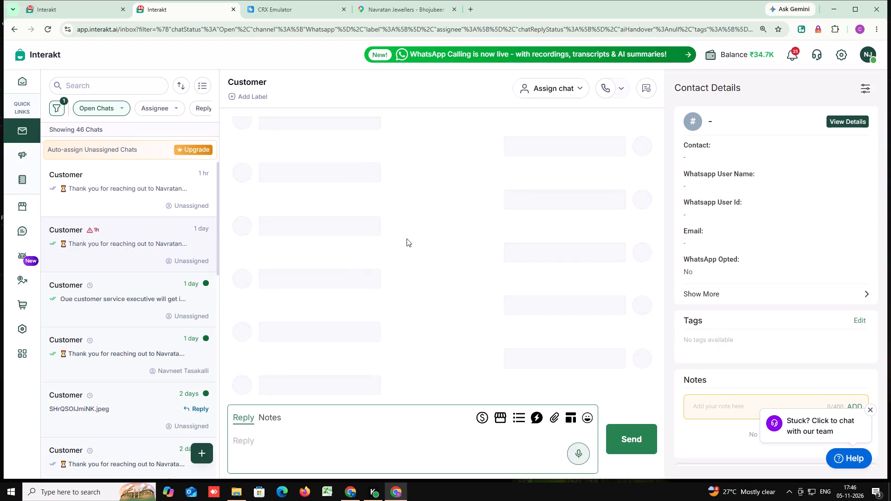
scroll(358, 257, "up", 5)
scroll(325, 239, "up", 2)
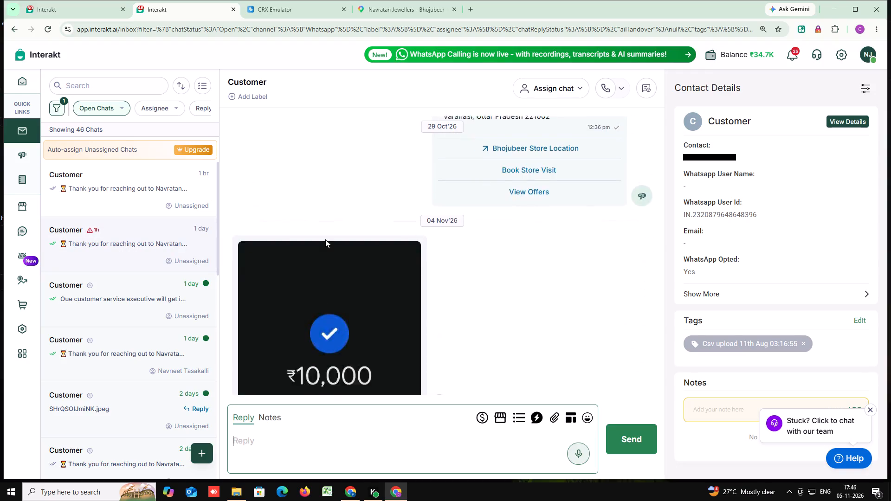
scroll(320, 238, "down", 4)
left_click(641, 89)
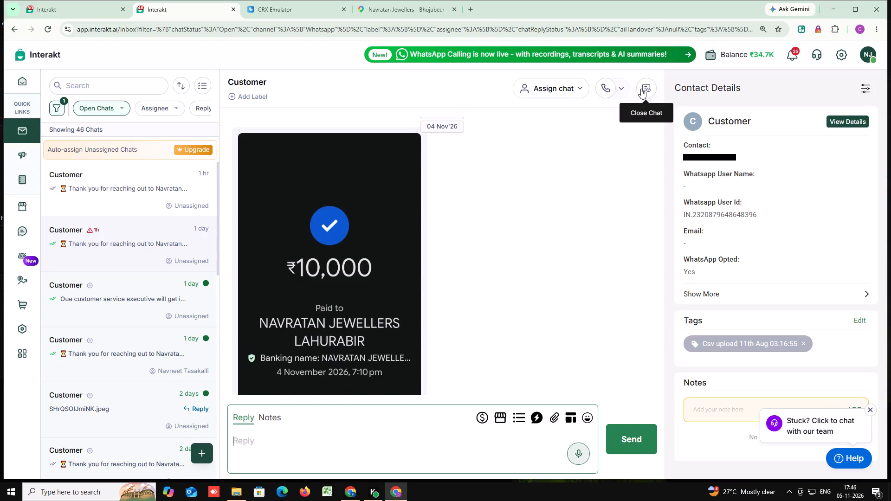
Open the 1-day-old chat with the View Offers reply and remove the customer's Csv upload 23rd Mar 02:21 tag.
left_click(155, 248)
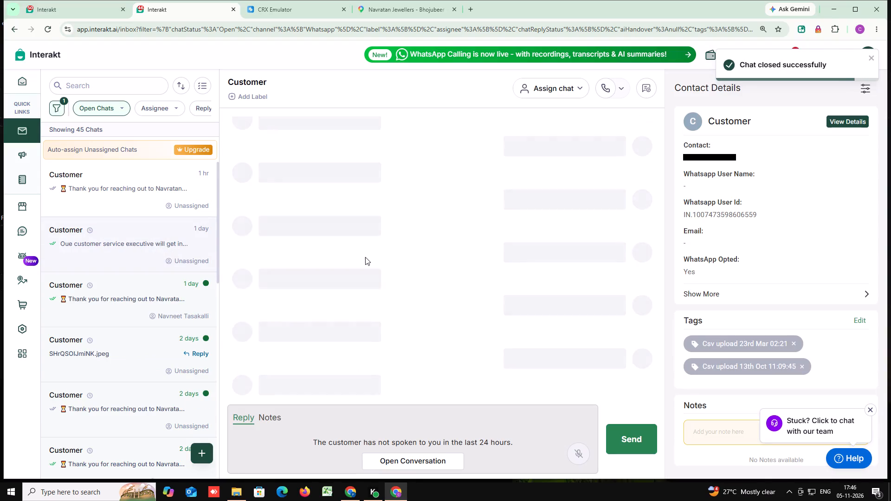
scroll(365, 257, "up", 4)
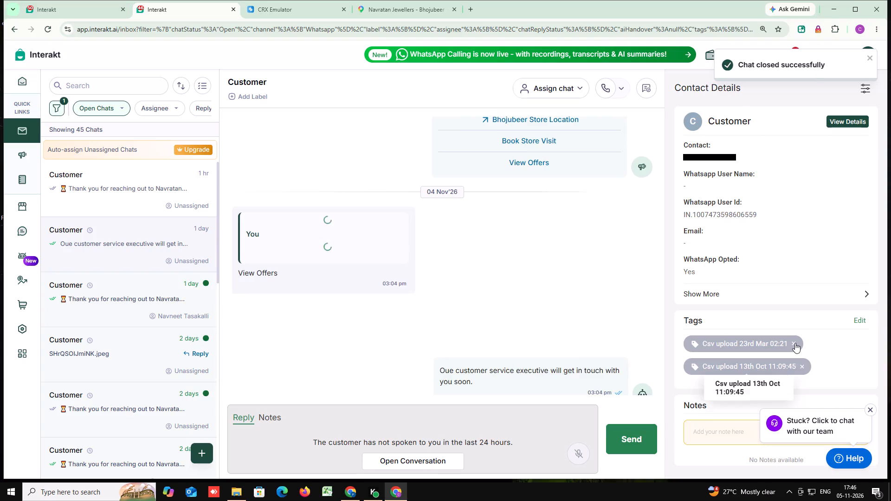
left_click(795, 343)
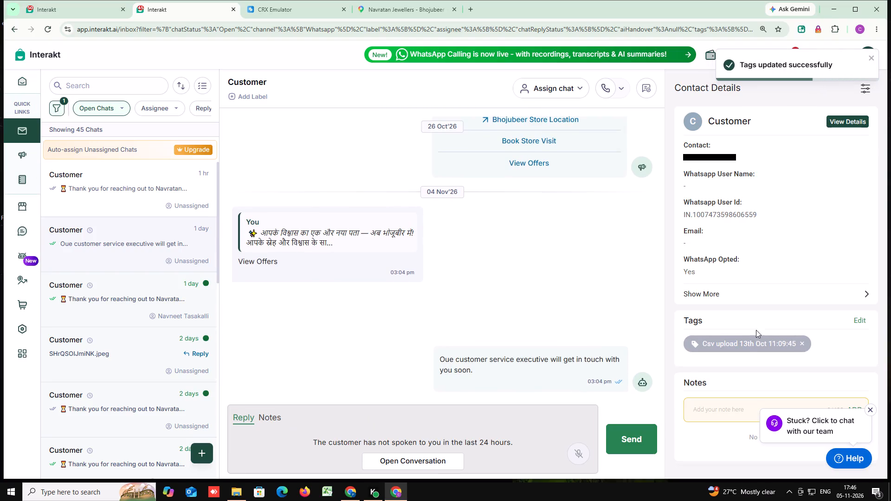
Replace the customer's Csv upload 13th Oct 11:09:45 tag with Curious Browsers, save the tags, and close the chat.
left_click(855, 321)
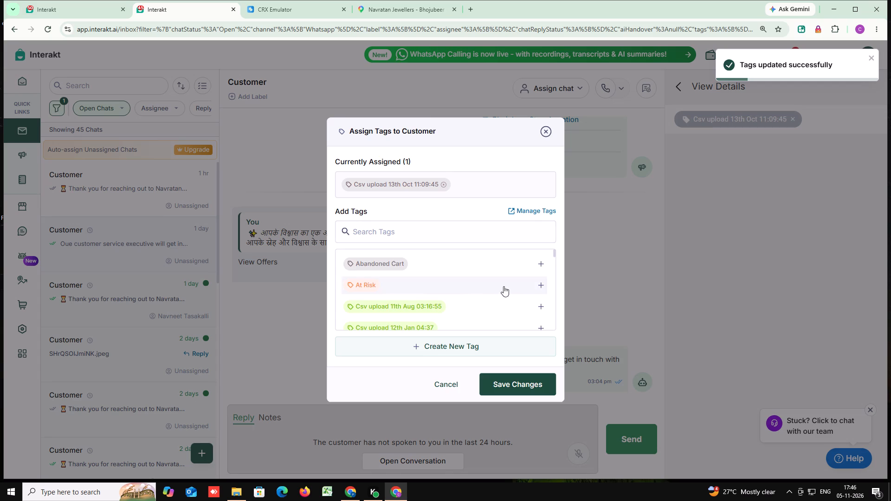
scroll(439, 287, "down", 2)
scroll(389, 300, "down", 6)
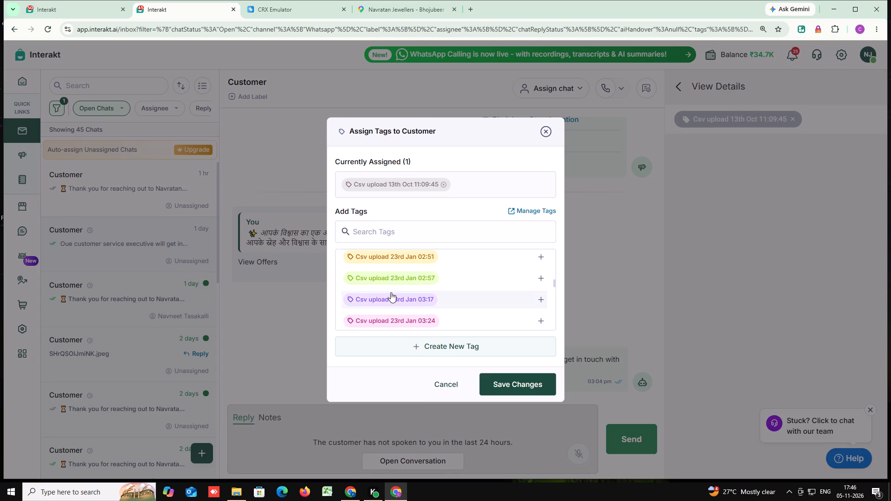
scroll(391, 292, "down", 7)
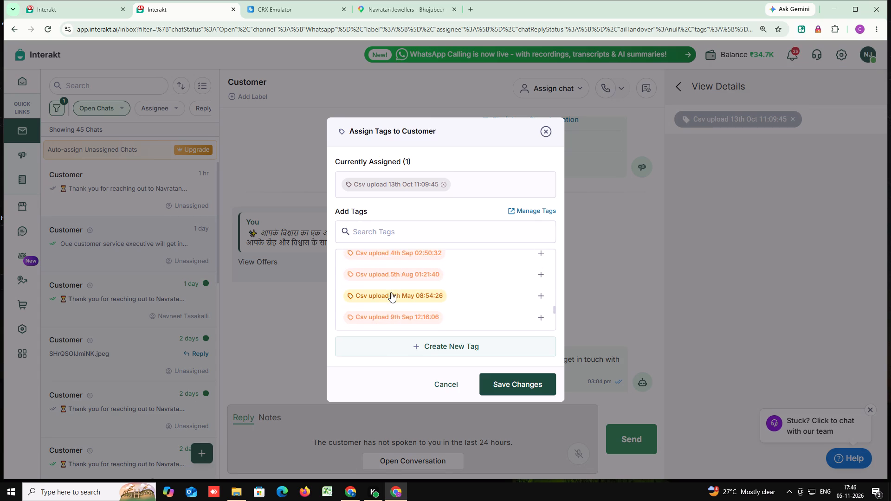
scroll(391, 292, "down", 2)
left_click(402, 264)
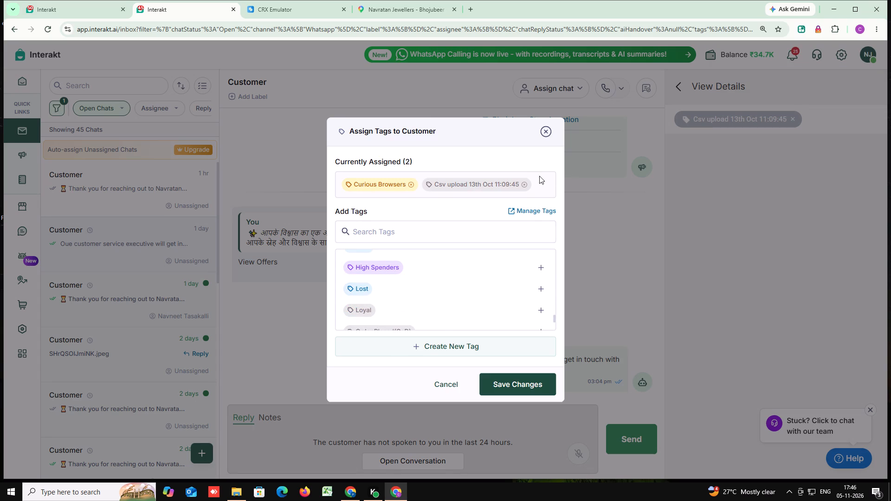
left_click(525, 182)
left_click(520, 375)
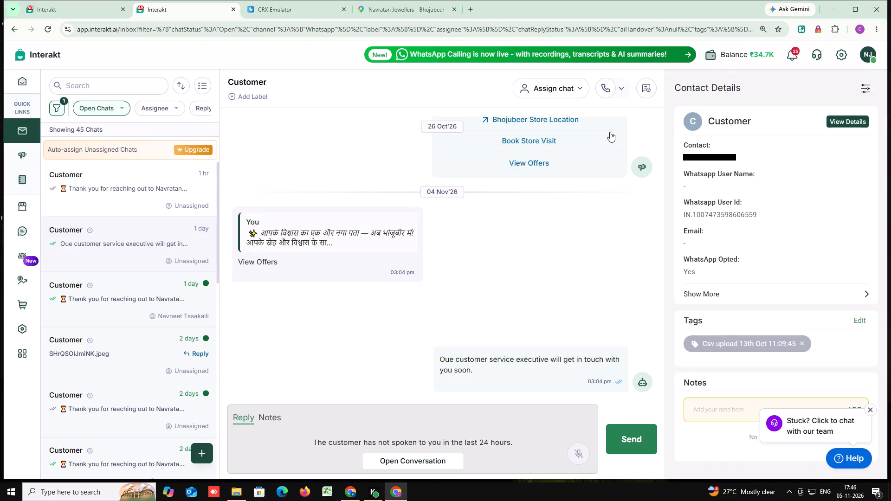
left_click(642, 90)
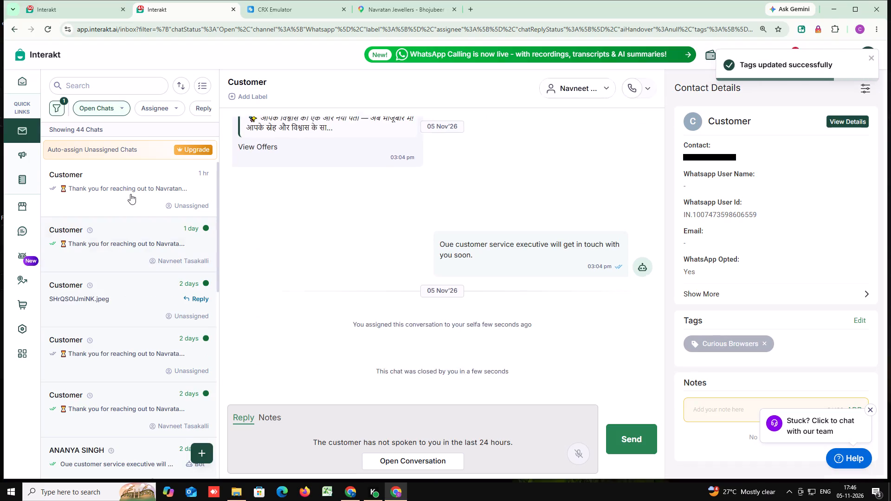
Open the assigned 1-day-old chat with the handwritten bank slip photo, review it, and close the chat.
left_click(131, 250)
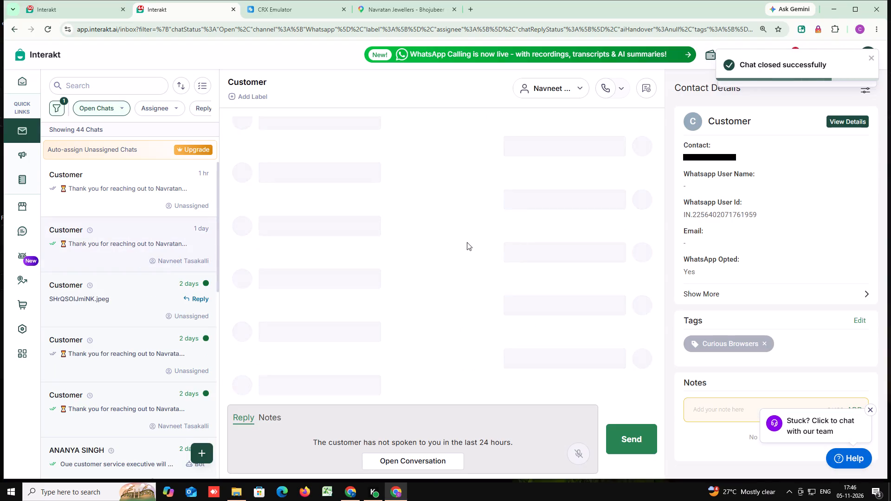
scroll(376, 262, "up", 8)
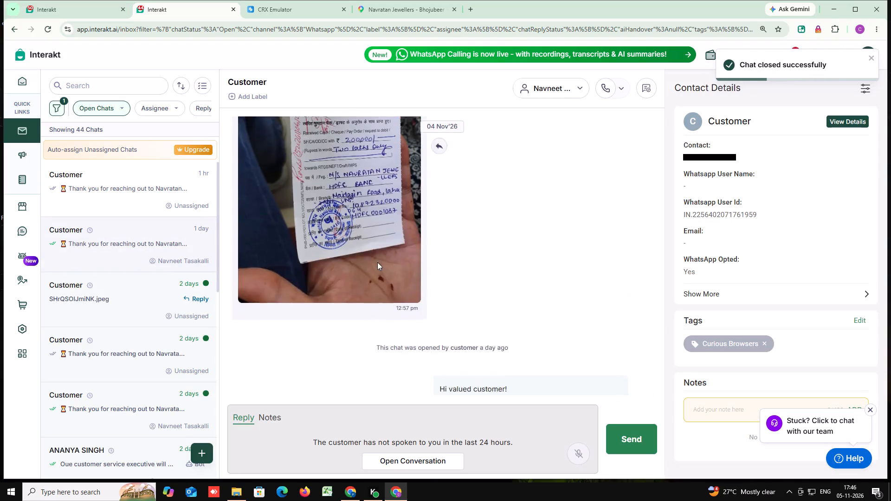
scroll(377, 262, "up", 9)
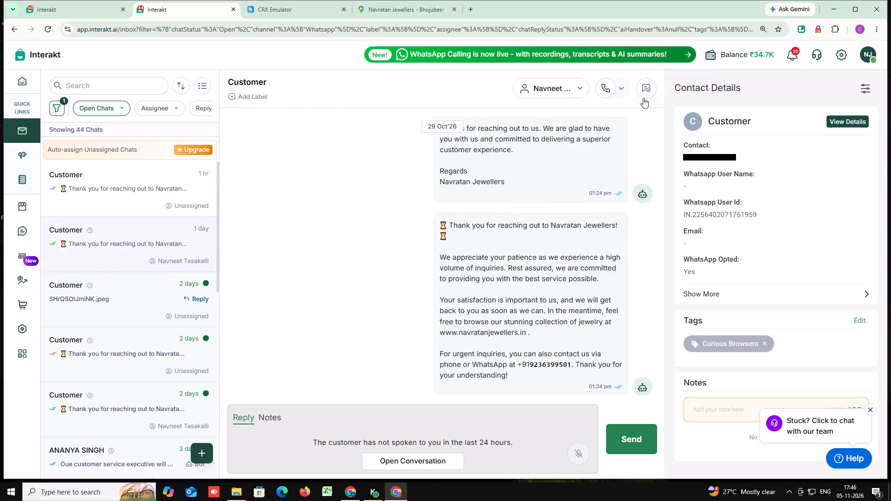
left_click(648, 90)
Open the 2-day-old chat with SHrQSOIJmiNK.jpeg, remove its Csv upload 5th Aug 01:21:40 tag, and close the chat.
left_click(116, 239)
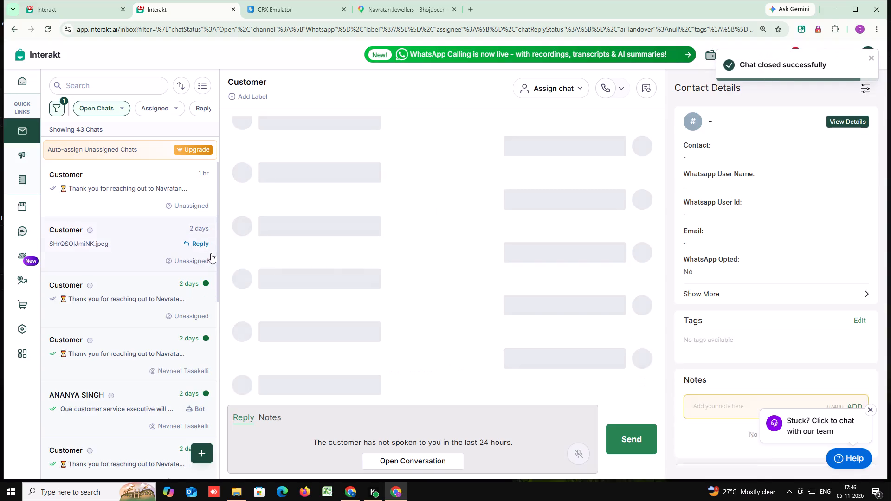
left_click(800, 342)
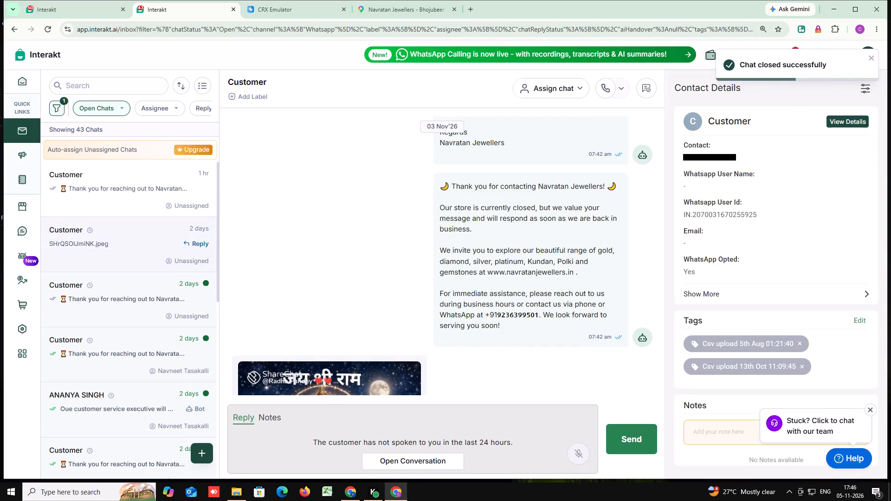
scroll(338, 270, "up", 5)
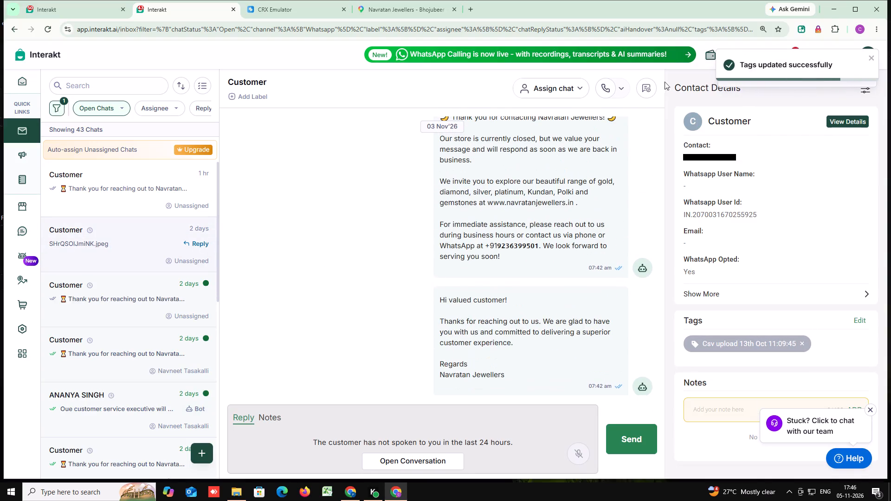
left_click(643, 94)
Open the unassigned 2-day-old chat with the ₹2,000 link message, remove its Csv upload 5th Aug 01:21:40 tag, and close it.
left_click(109, 250)
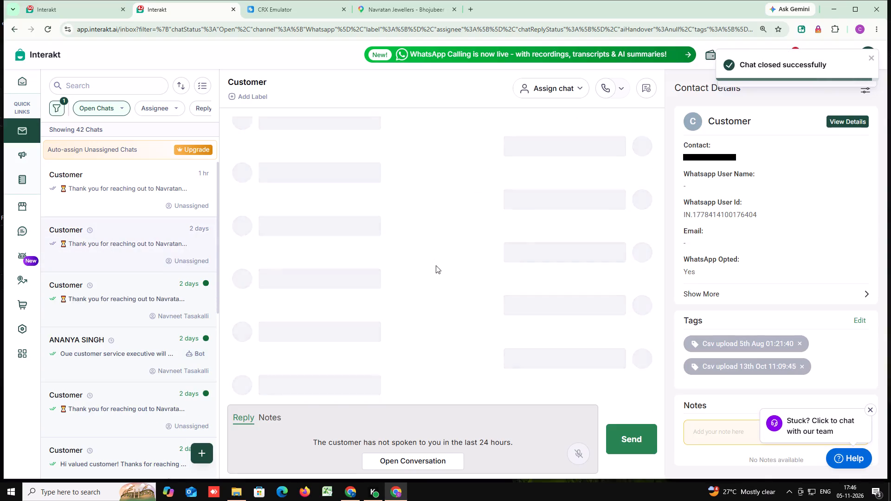
scroll(433, 267, "up", 5)
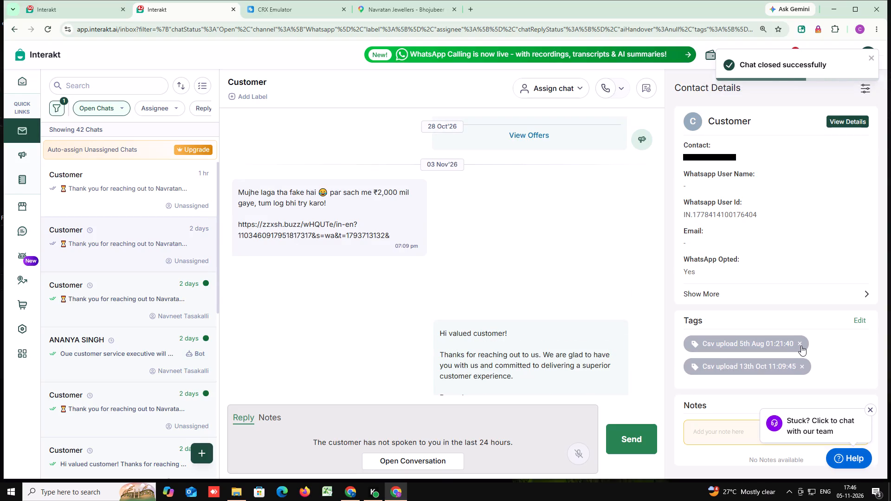
left_click(798, 342)
left_click(645, 87)
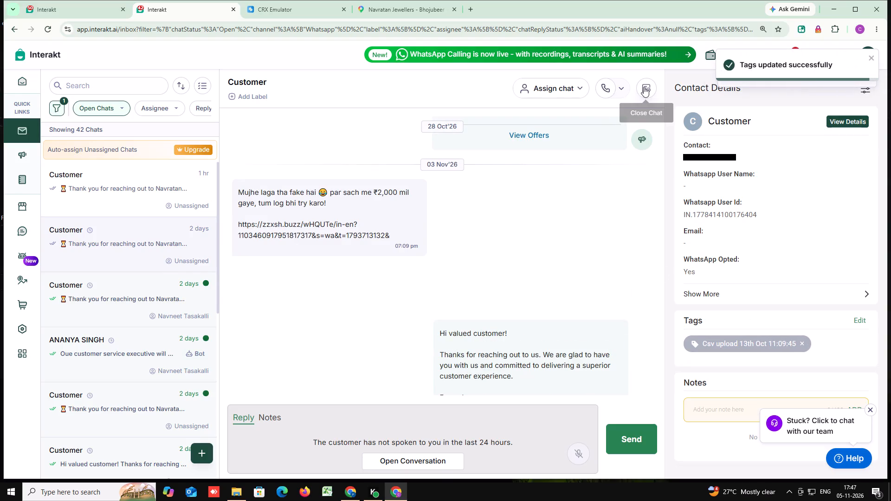
Open the assigned 2-day-old chat with repeated ₹2,000 link messages, remove its Csv upload 30th Oct 05:46:00 tag, and close it.
left_click(140, 255)
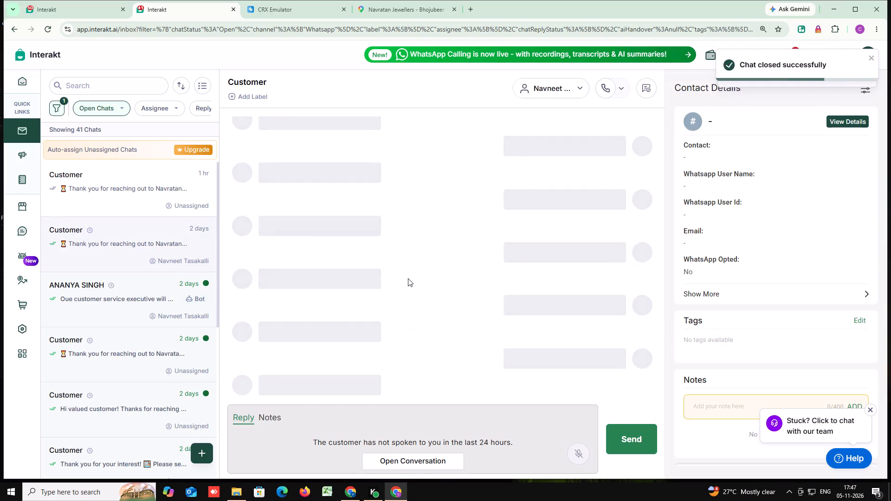
scroll(408, 278, "up", 4)
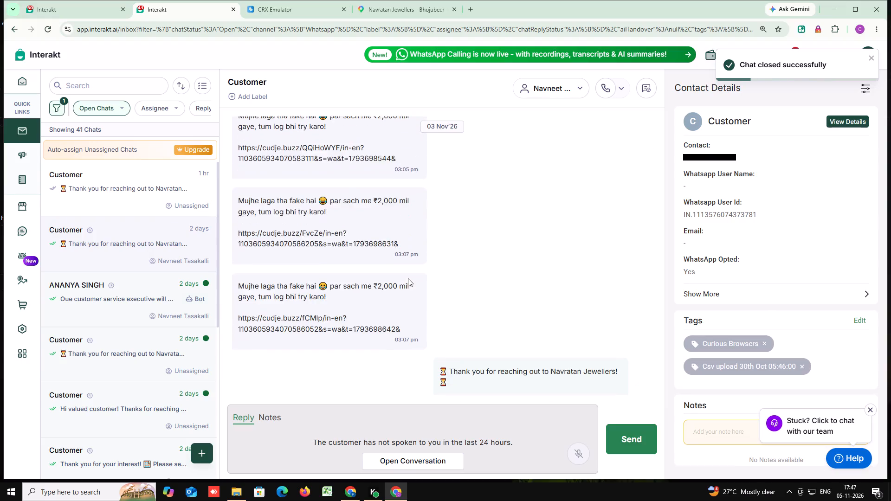
scroll(408, 278, "up", 3)
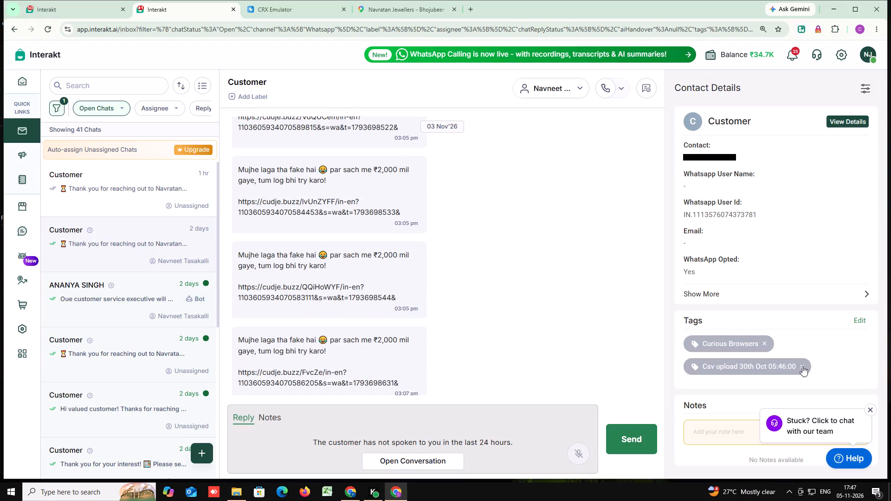
left_click(802, 366)
left_click(652, 90)
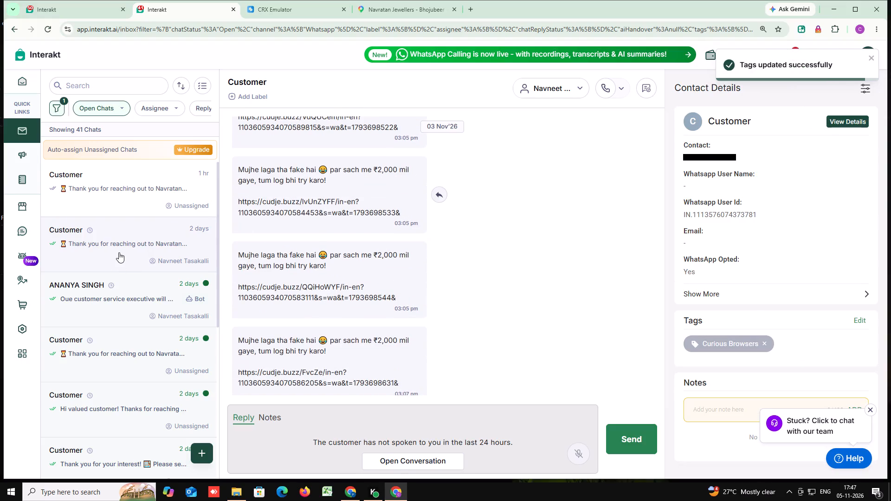
Open the assigned 2-day-old chat with the View Offers reply, review it, and close the chat.
left_click(119, 252)
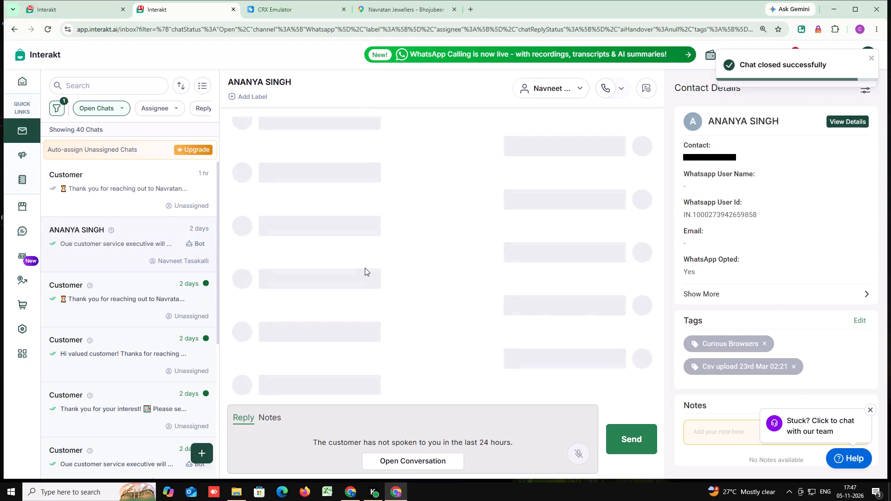
scroll(365, 268, "up", 3)
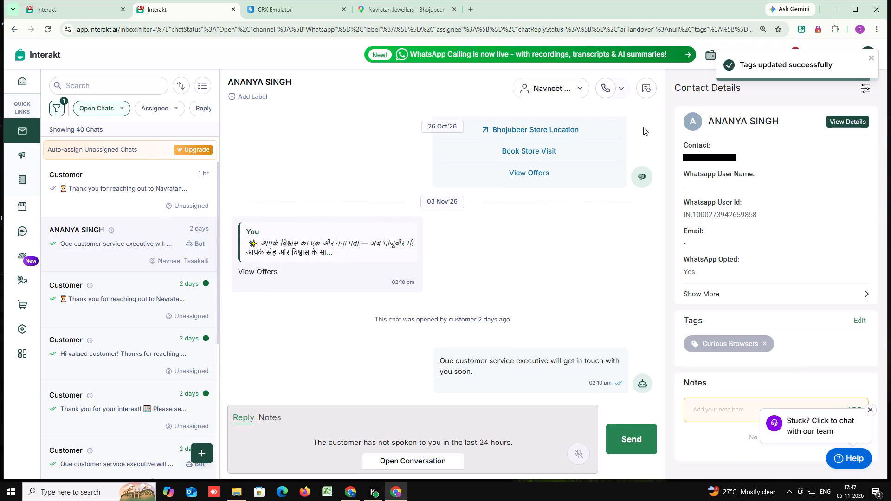
left_click(646, 87)
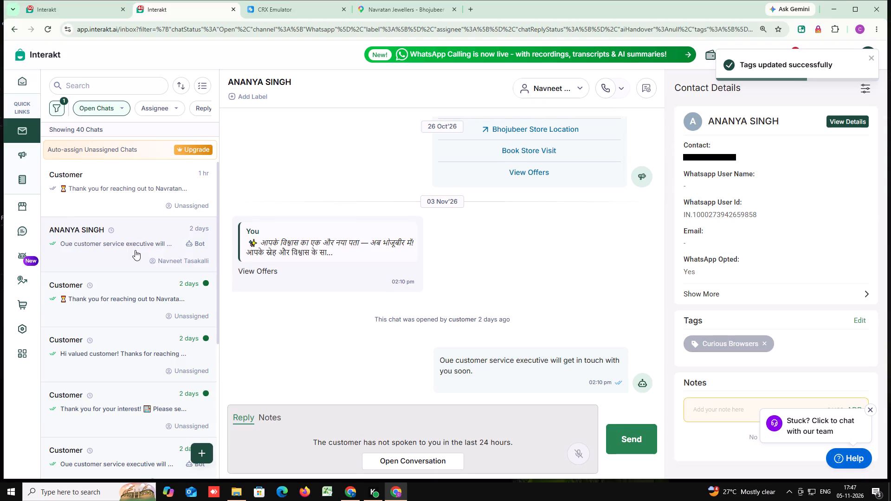
Open the unassigned 2-day-old chat with the gold chain photo and review its messages back to the 29 Oct campaign.
left_click(135, 250)
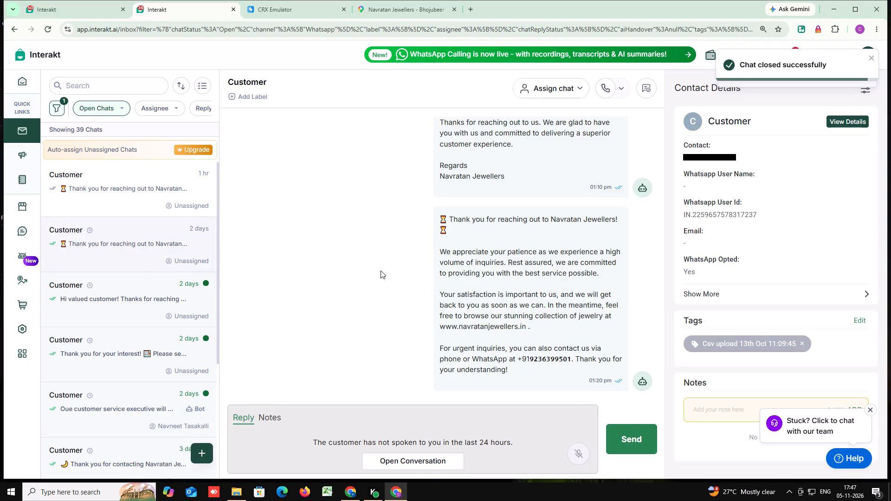
scroll(407, 270, "up", 7)
scroll(407, 270, "down", 1)
scroll(407, 270, "up", 5)
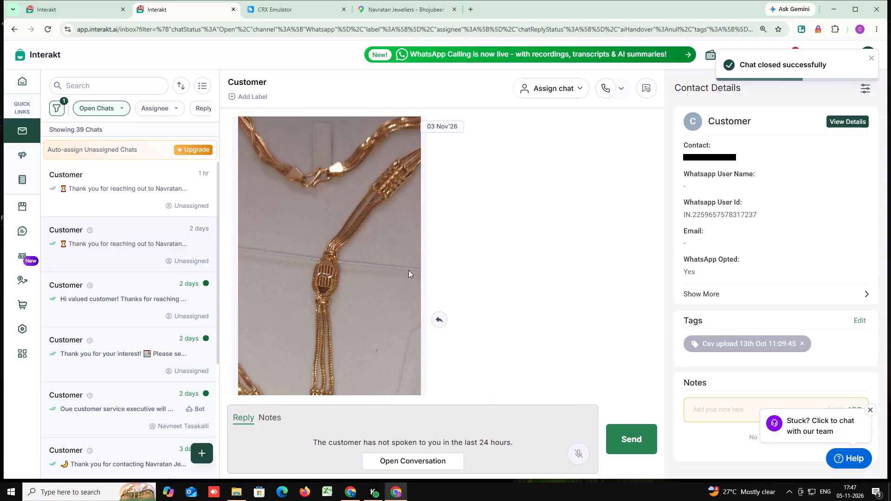
scroll(417, 263, "up", 14)
scroll(442, 244, "up", 10)
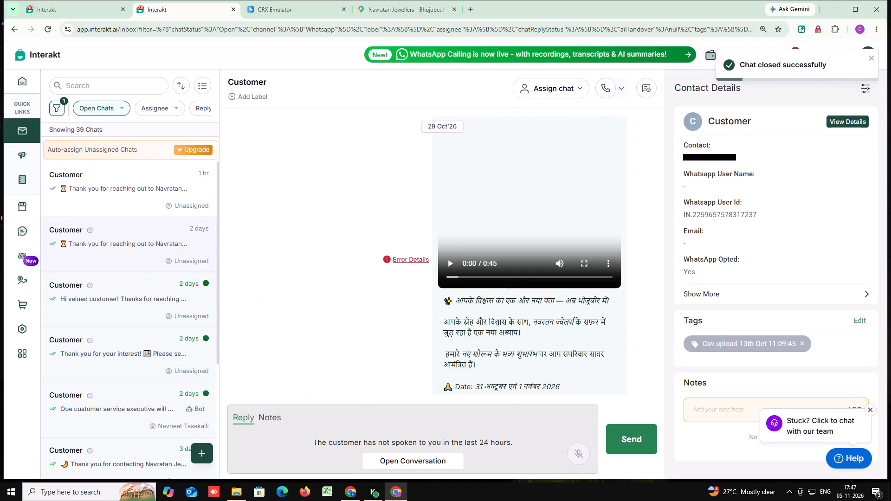
Replace this customer's Csv upload 13th Oct 11:09:45 tag with Curious Browsers, save the tags, and close the chat.
left_click(857, 320)
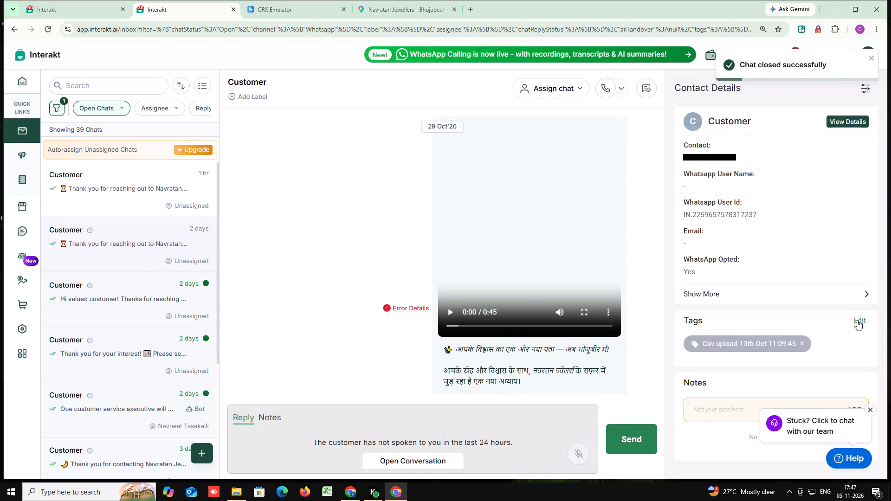
scroll(409, 298, "down", 5)
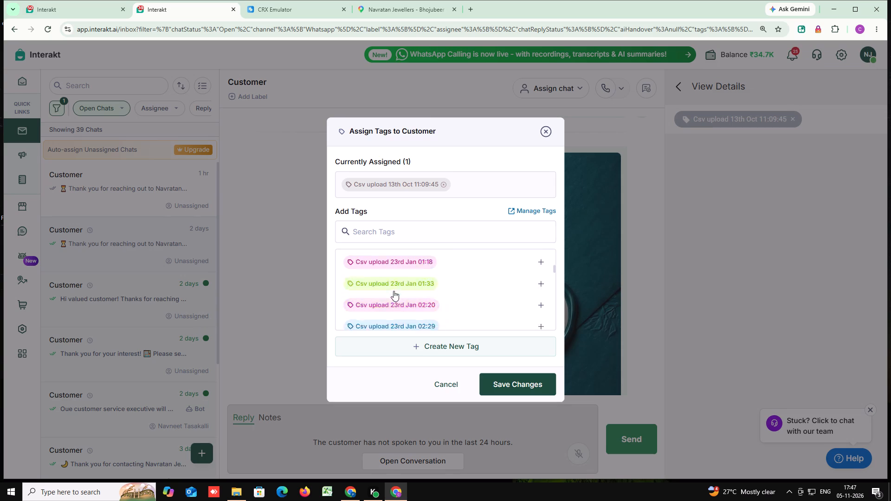
scroll(394, 291, "down", 10)
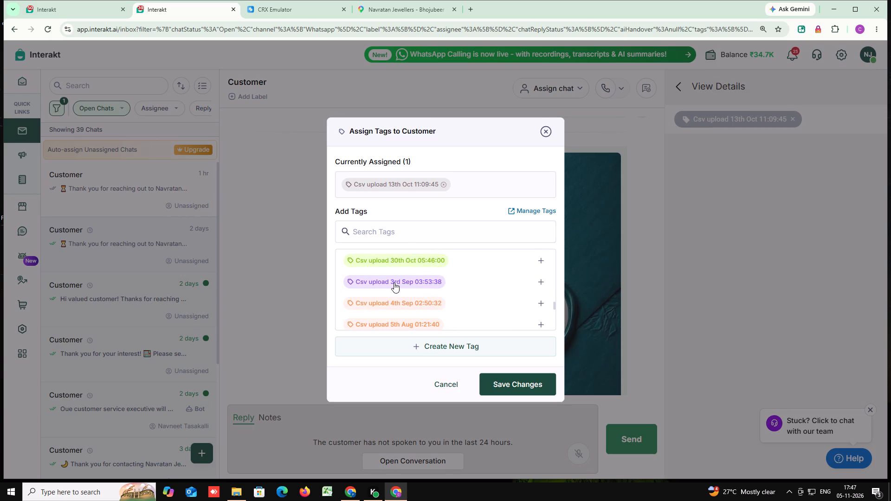
scroll(394, 283, "down", 2)
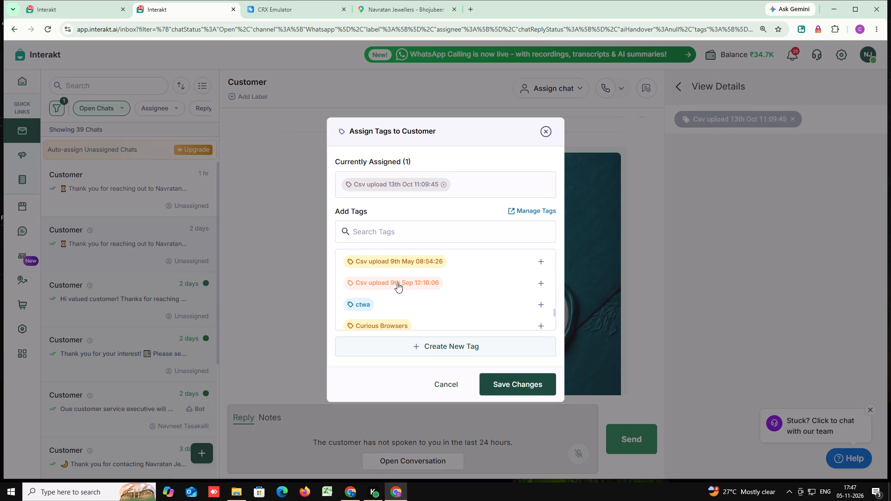
left_click(402, 322)
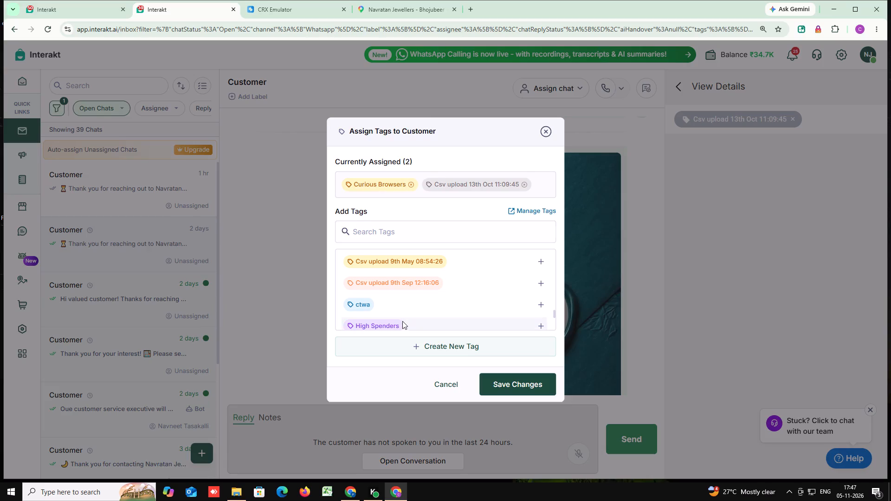
left_click(524, 183)
left_click(493, 383)
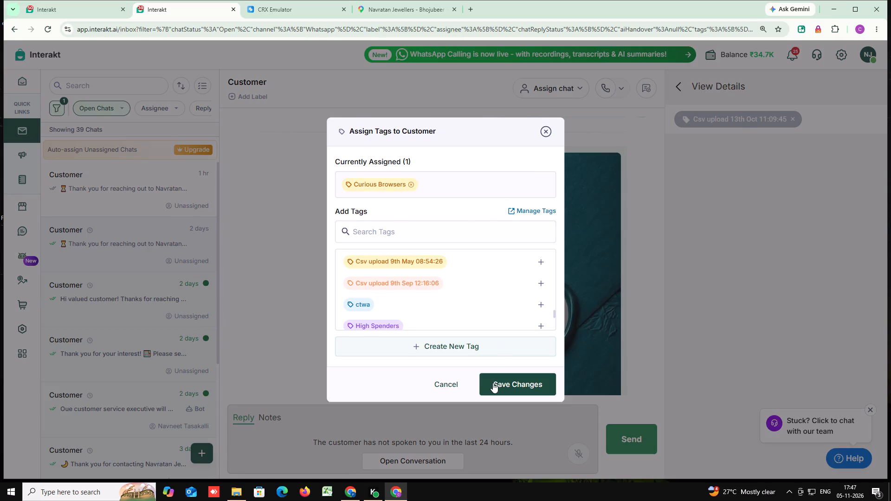
left_click(644, 88)
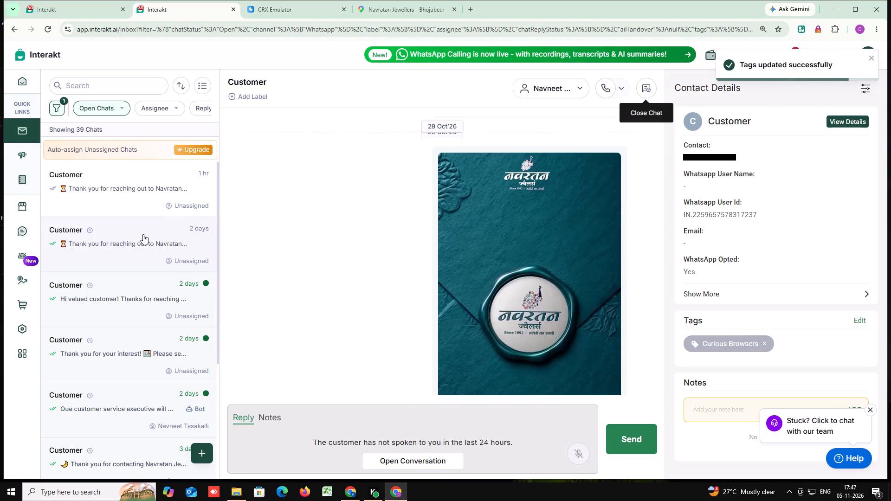
Open the unassigned 2-day-old chat asking for today's gold rate and remove the customer's Csv upload 5th Aug 01:21:40 tag.
left_click(142, 235)
left_click(158, 242)
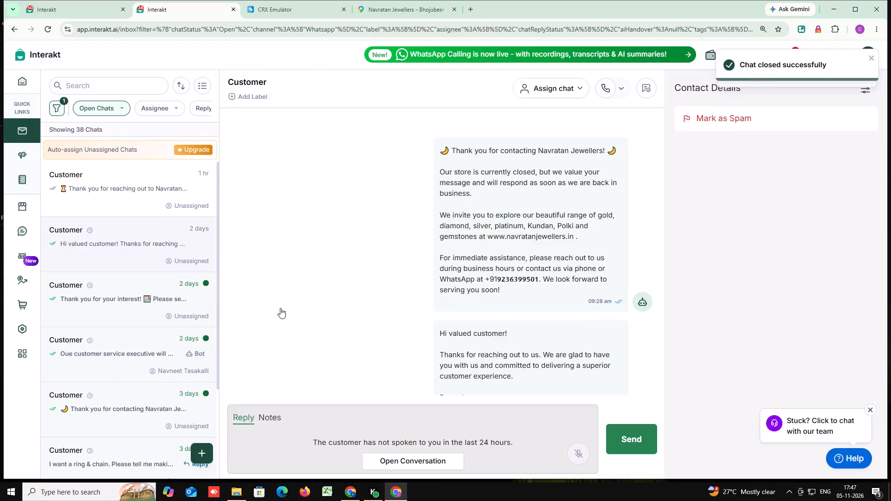
scroll(366, 257, "up", 6)
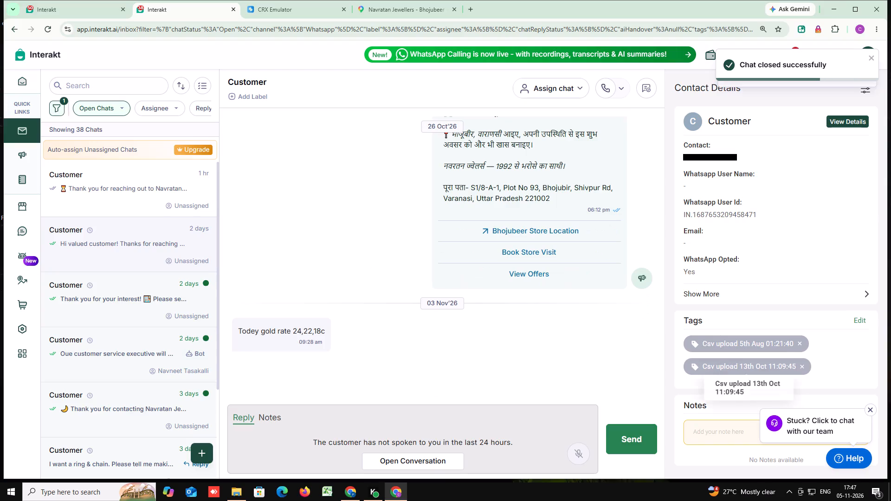
left_click(801, 342)
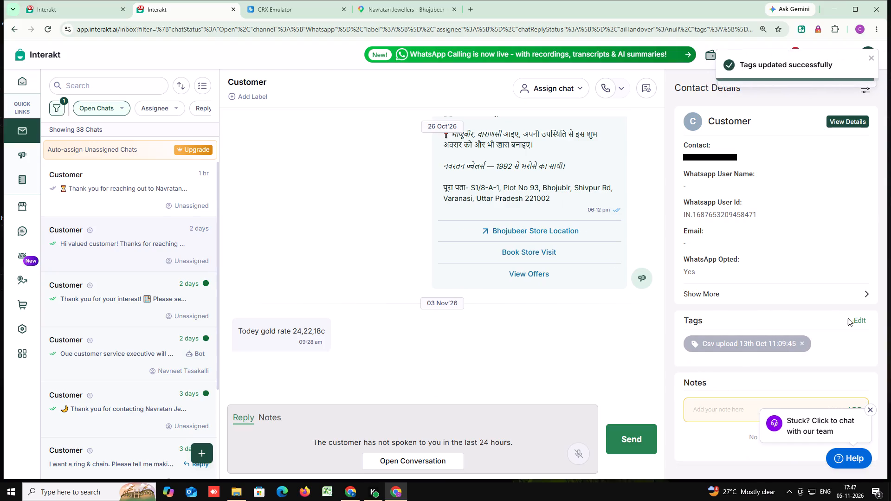
Replace this customer's Csv upload 13th Oct 11:09:45 tag with Curious Browsers, save the tags, and close the gold-rate chat.
left_click(858, 320)
scroll(425, 285, "down", 4)
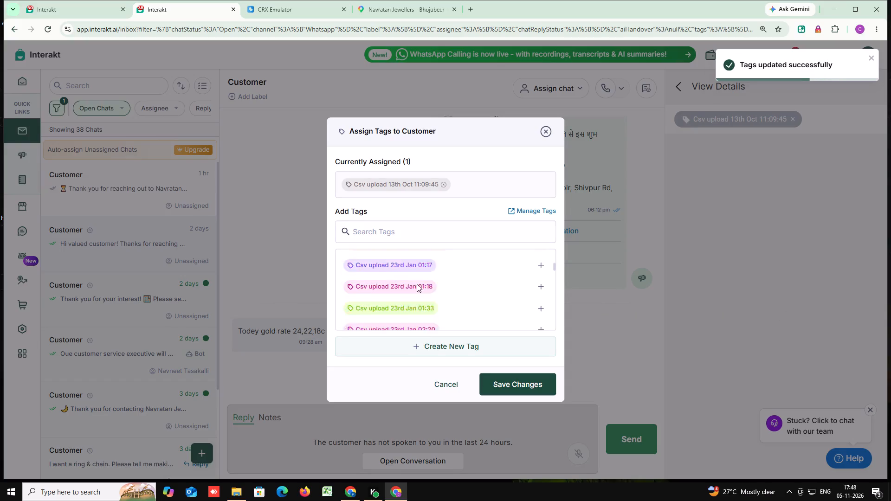
scroll(403, 288, "down", 9)
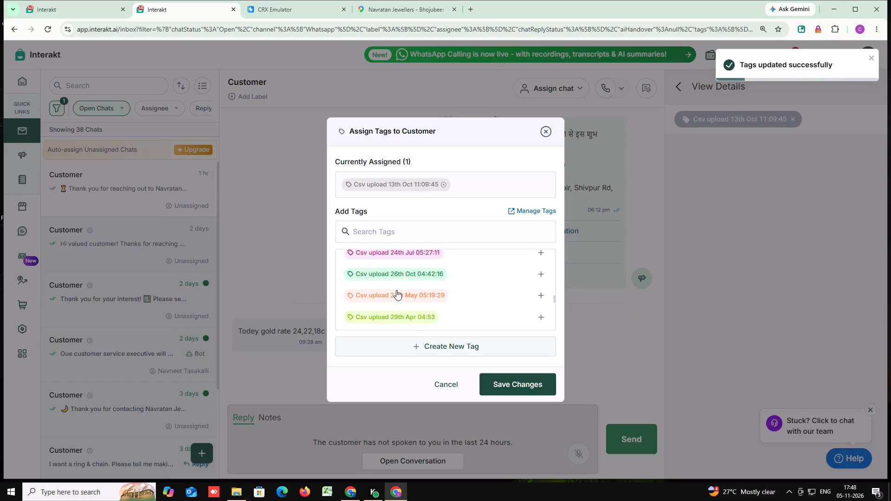
scroll(396, 290, "down", 4)
left_click(401, 269)
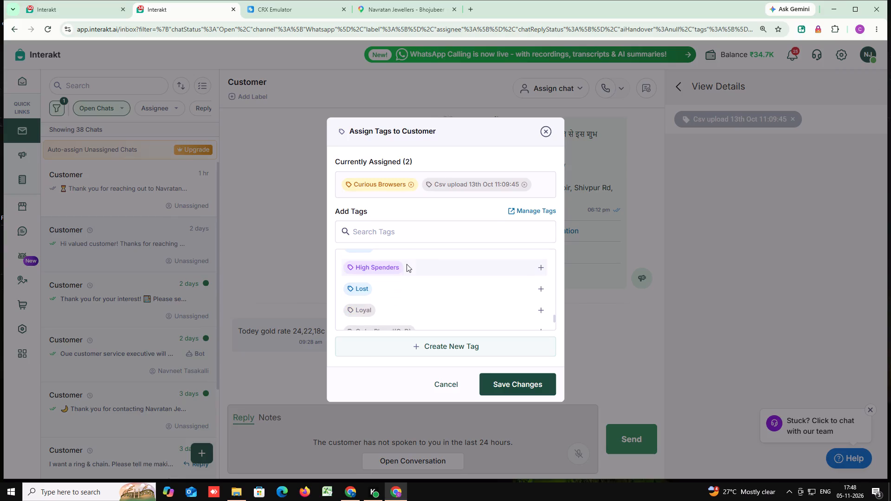
left_click(524, 183)
left_click(508, 383)
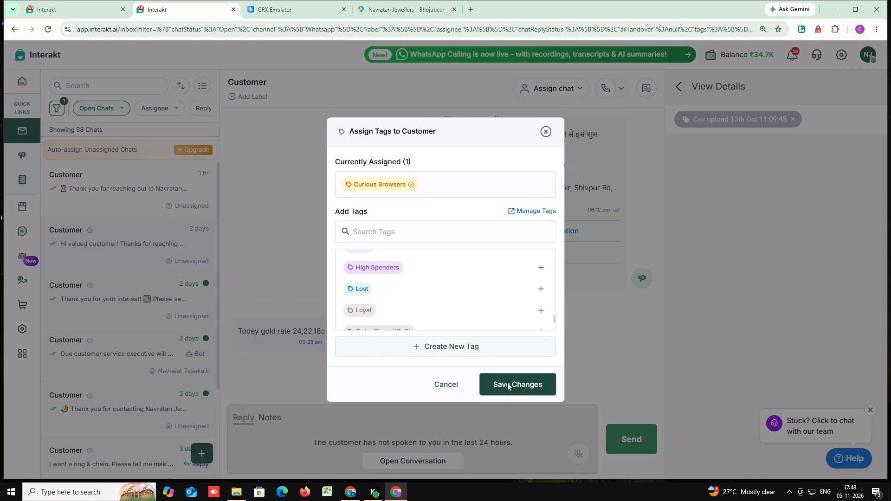
left_click(649, 84)
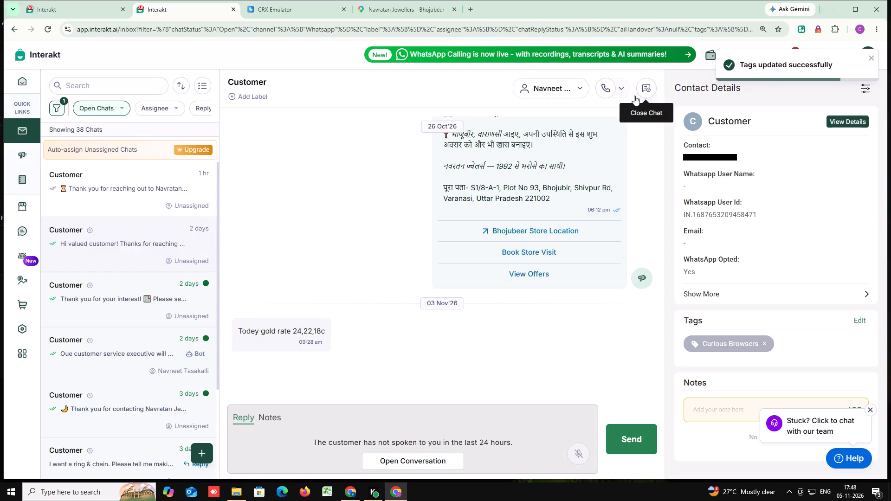
Open the unassigned 2-day-old chat with the Book Store Visit reply, remove its Csv upload 5th Aug 01:21:40 tag, and review the messages.
left_click(143, 251)
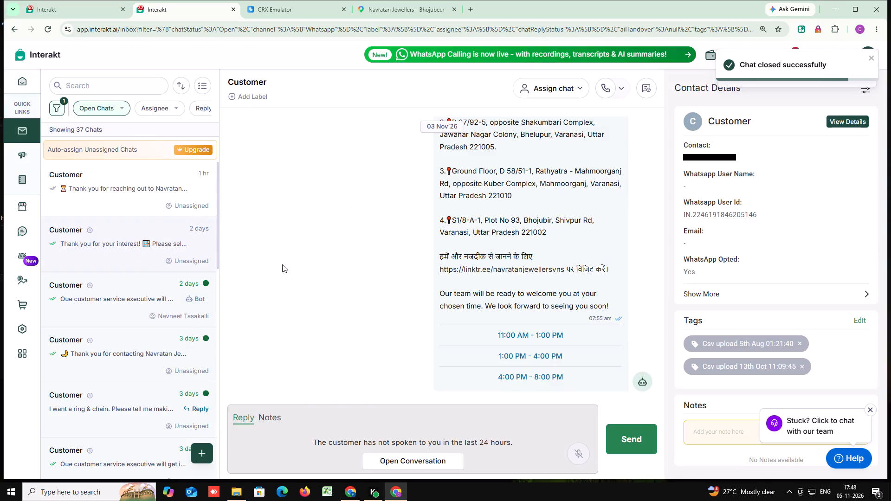
left_click(798, 343)
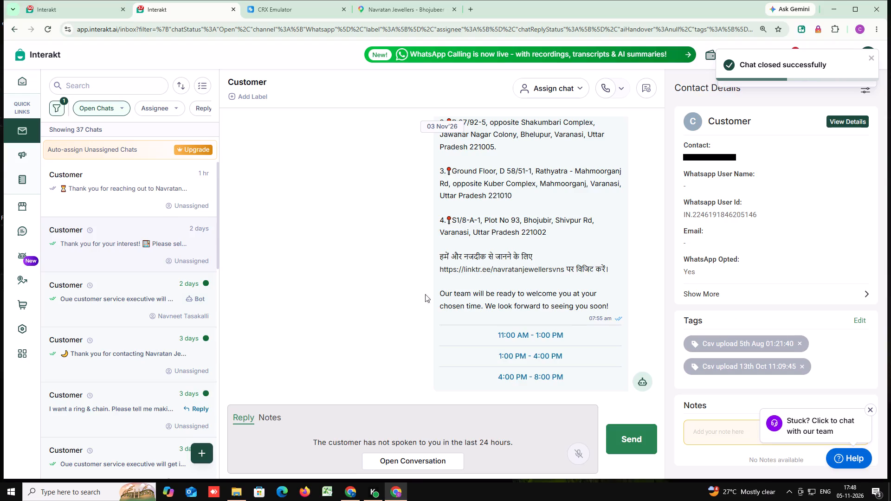
scroll(356, 290, "up", 10)
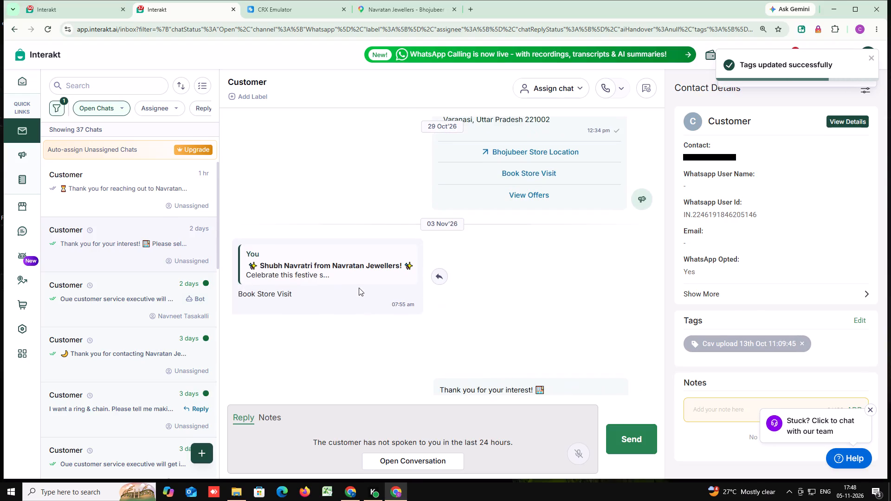
Replace this customer's Csv upload 13th Oct 11:09:45 tag with Curious Browsers, save the tags, and close the chat.
left_click(856, 318)
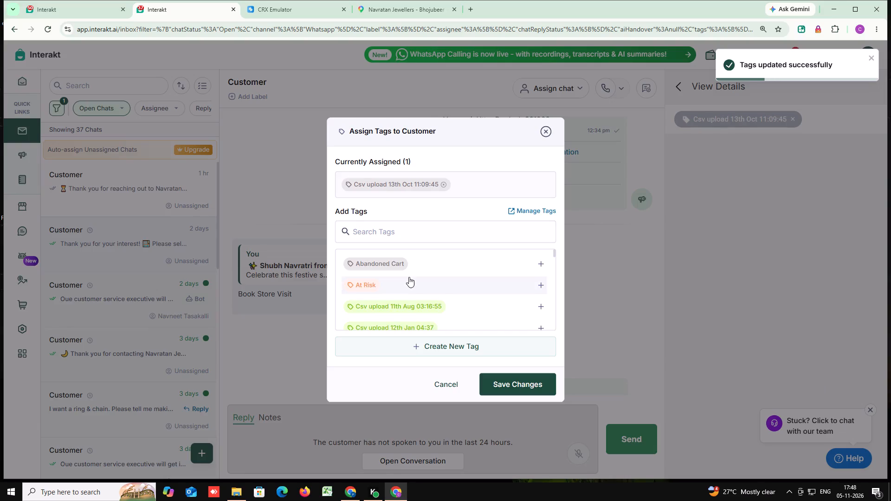
scroll(409, 277, "down", 8)
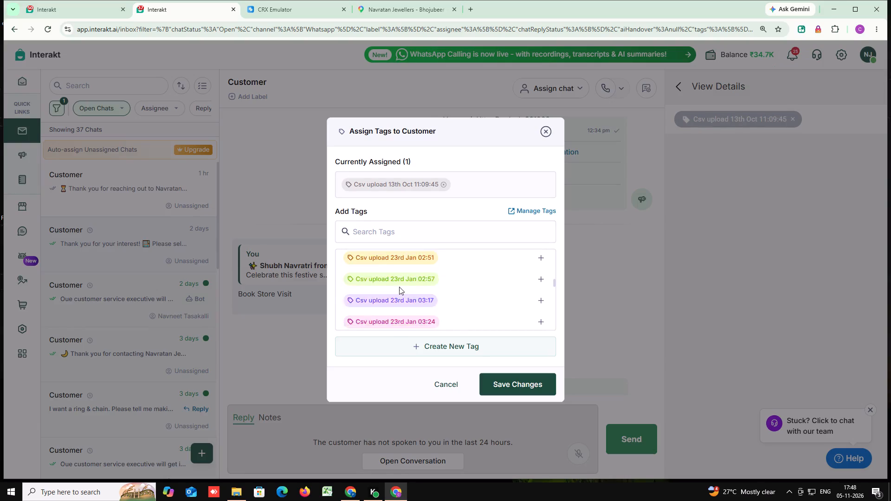
scroll(399, 287, "down", 9)
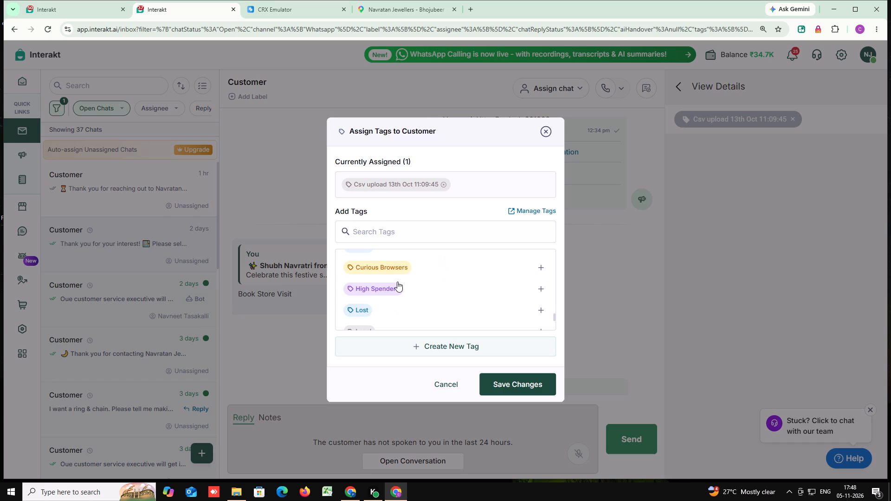
left_click(396, 270)
left_click(526, 185)
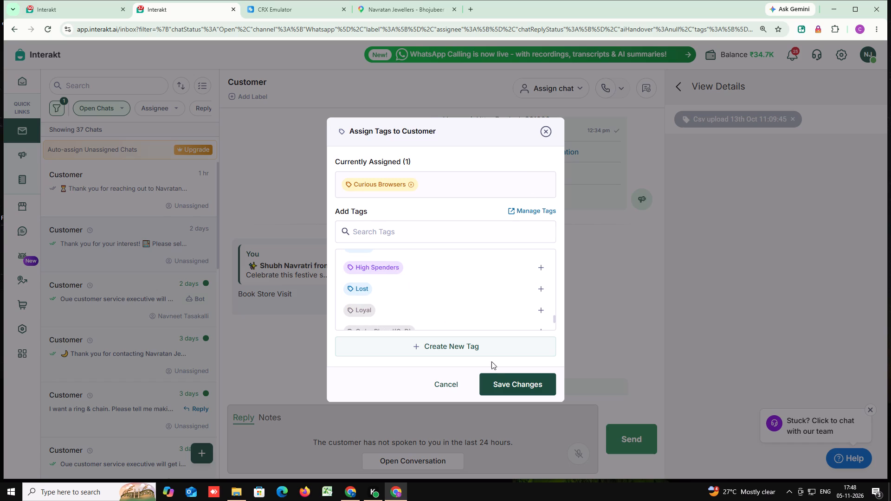
left_click(490, 381)
left_click(646, 90)
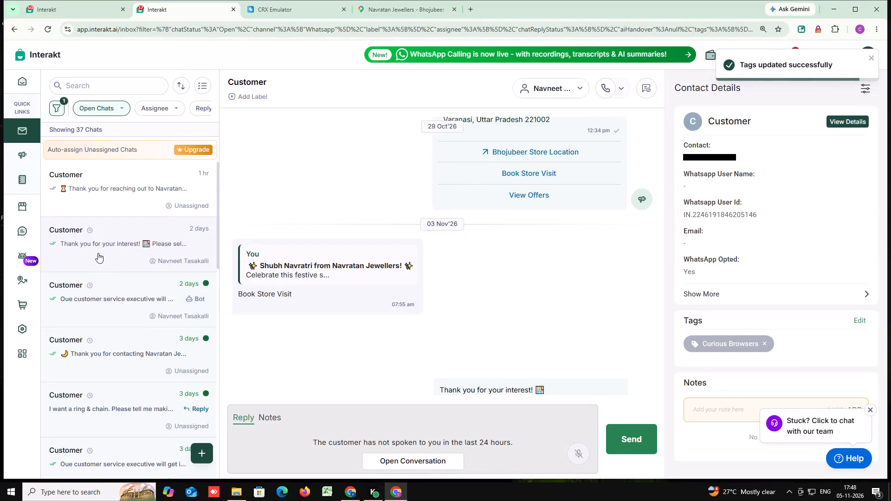
Open the assigned 2-day-old chat, remove the Csv upload 30th Oct 05:46:00 and 13th Oct 11:09:45 tags, and close the chat.
left_click(98, 244)
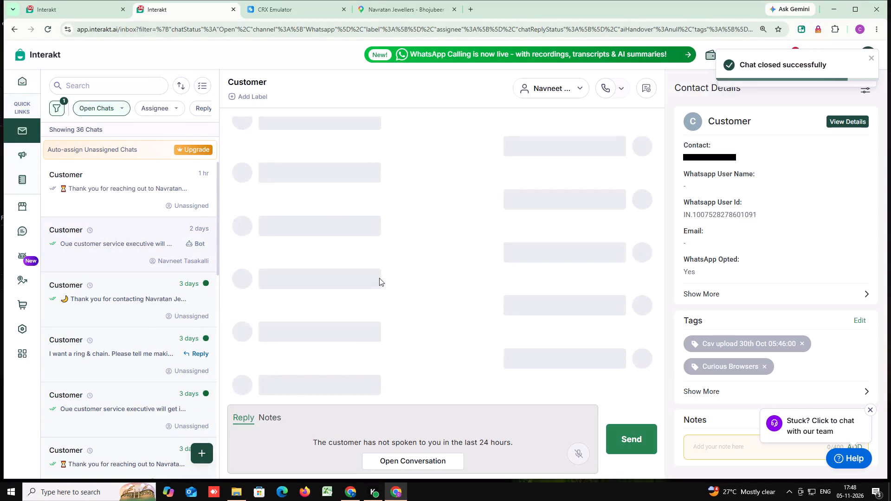
left_click(803, 342)
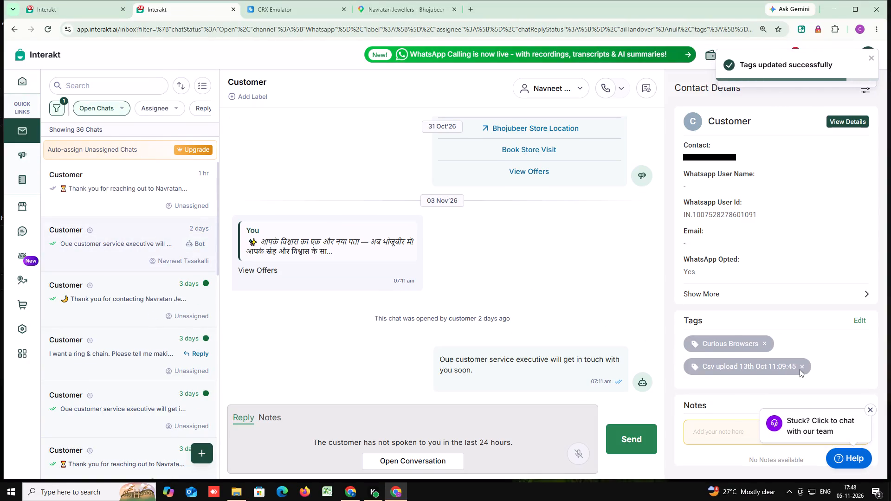
left_click(803, 366)
left_click(642, 89)
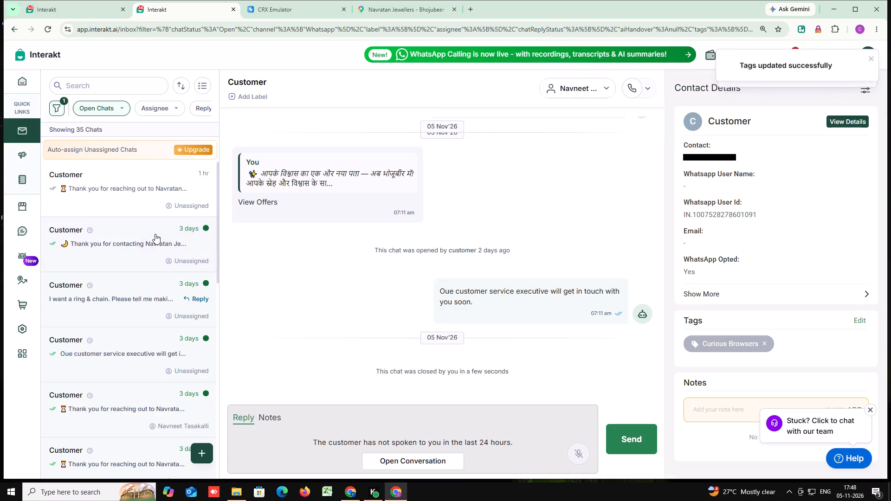
Open the unassigned 3-day-old chat ending with the store-closed auto-reply, review its messages back to 28 Oct, and try to close it.
left_click(143, 242)
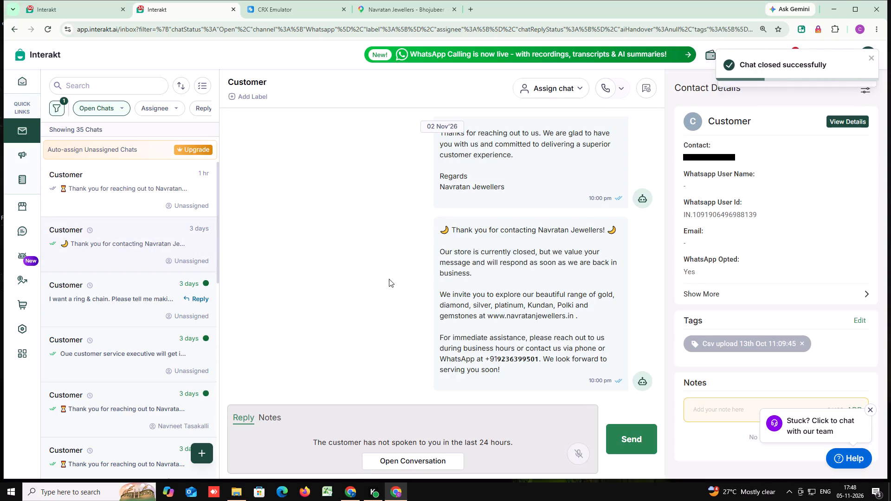
scroll(389, 279, "up", 7)
left_click(646, 87)
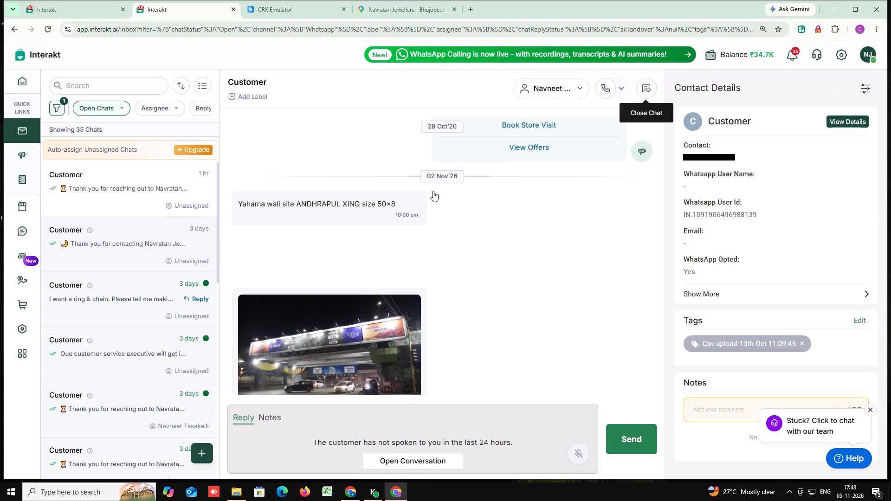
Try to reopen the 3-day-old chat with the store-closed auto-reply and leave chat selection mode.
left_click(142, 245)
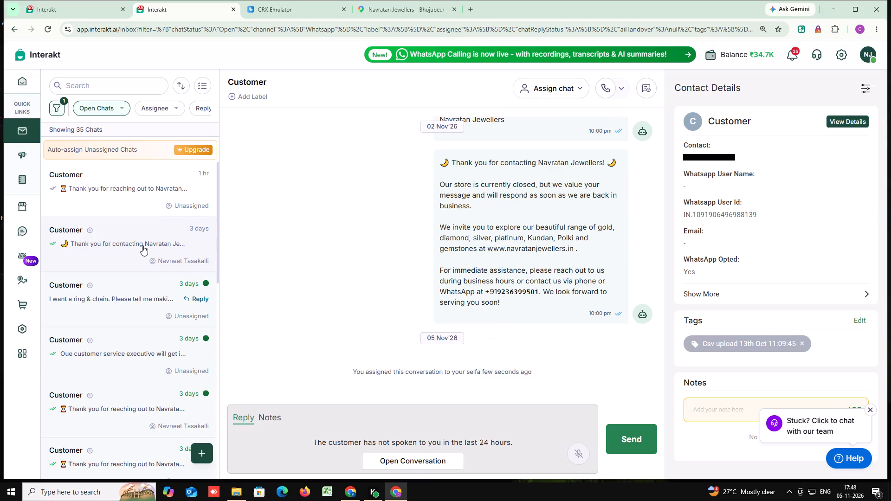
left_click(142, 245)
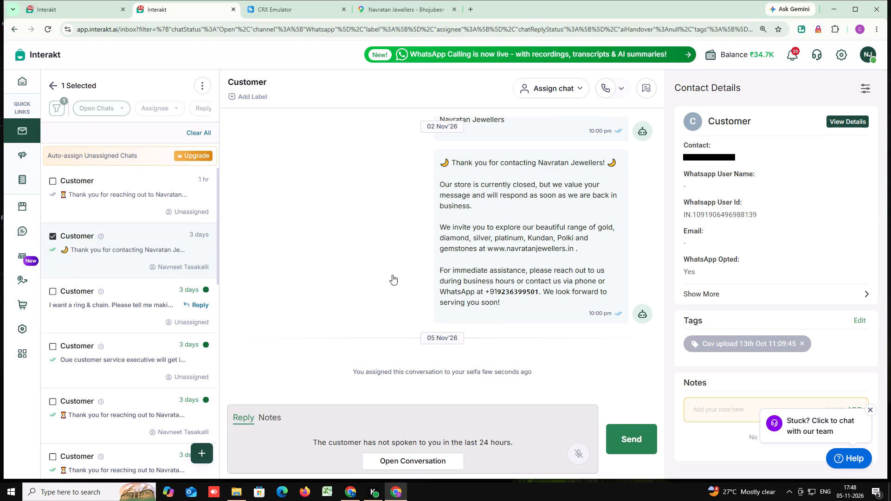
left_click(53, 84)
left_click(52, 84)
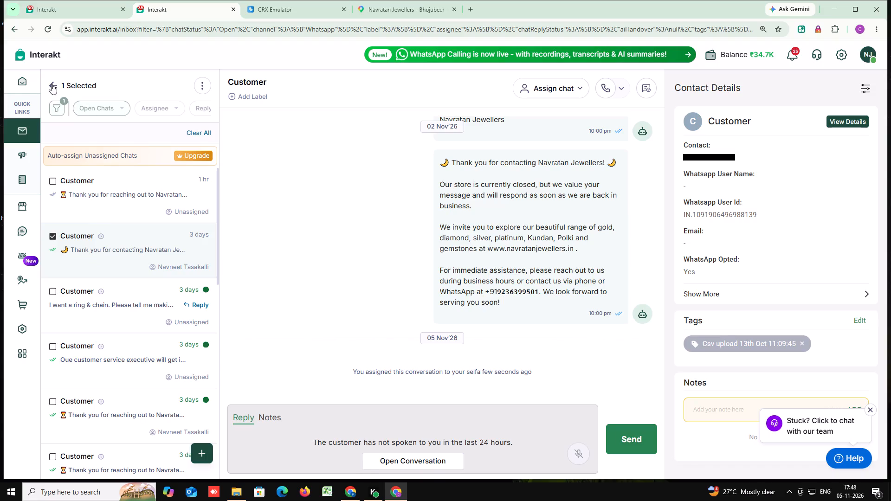
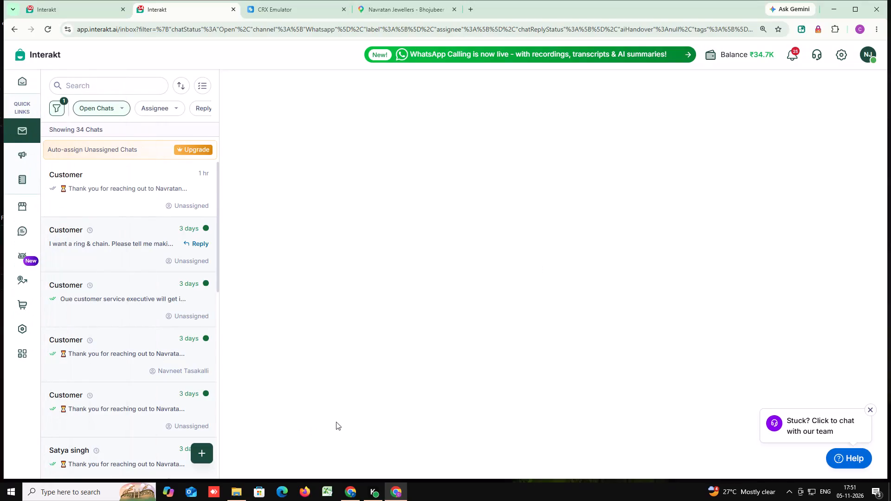
Open the chat asking about ring and chain making charges, replace both Csv upload tags with Curious Browsers, save, and close the chat.
left_click(121, 246)
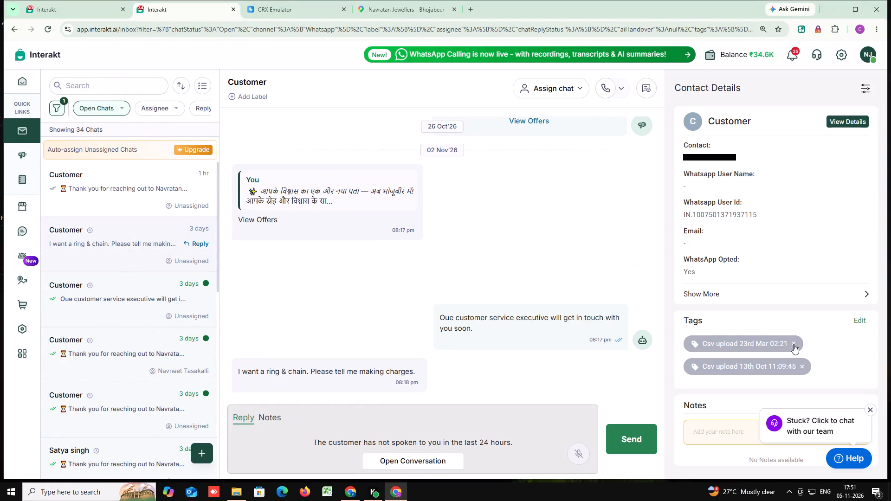
left_click(794, 344)
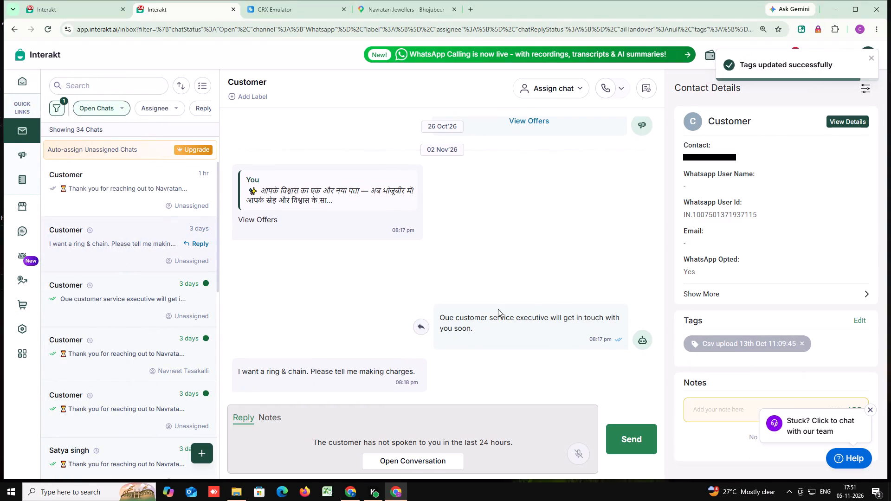
left_click(854, 318)
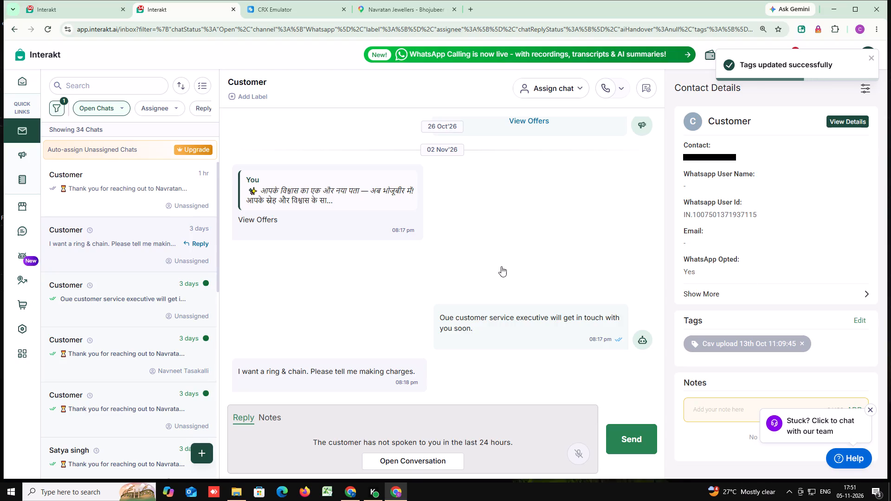
scroll(399, 304, "down", 4)
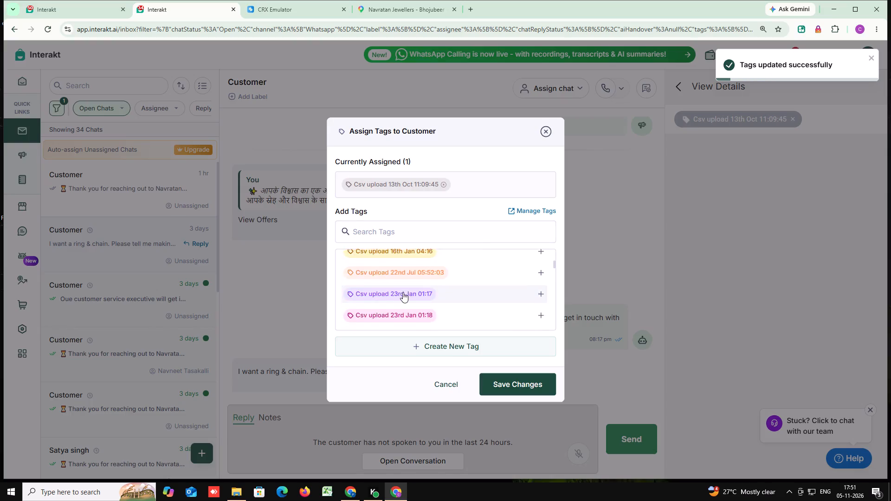
scroll(403, 292, "down", 12)
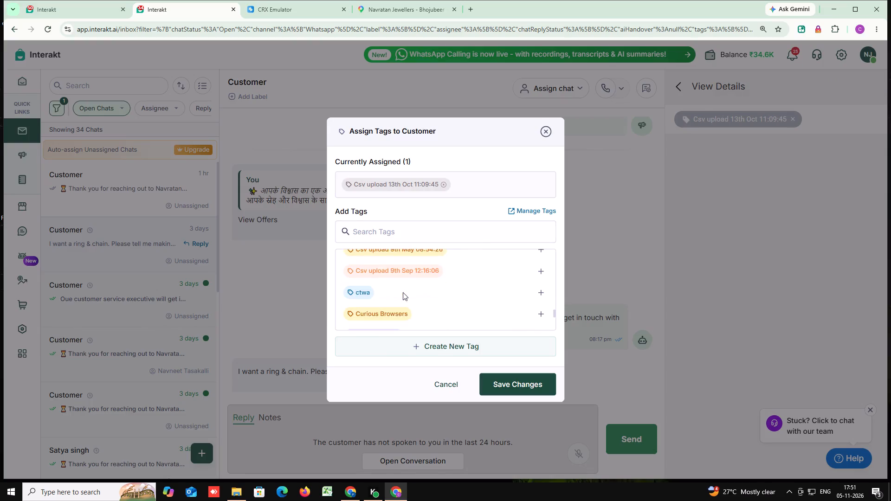
scroll(403, 292, "down", 1)
left_click(398, 271)
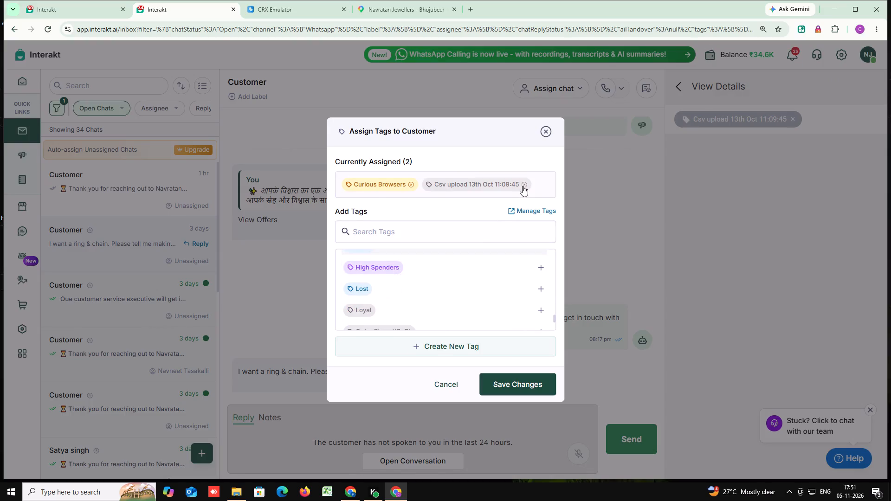
left_click(523, 186)
left_click(509, 385)
left_click(649, 90)
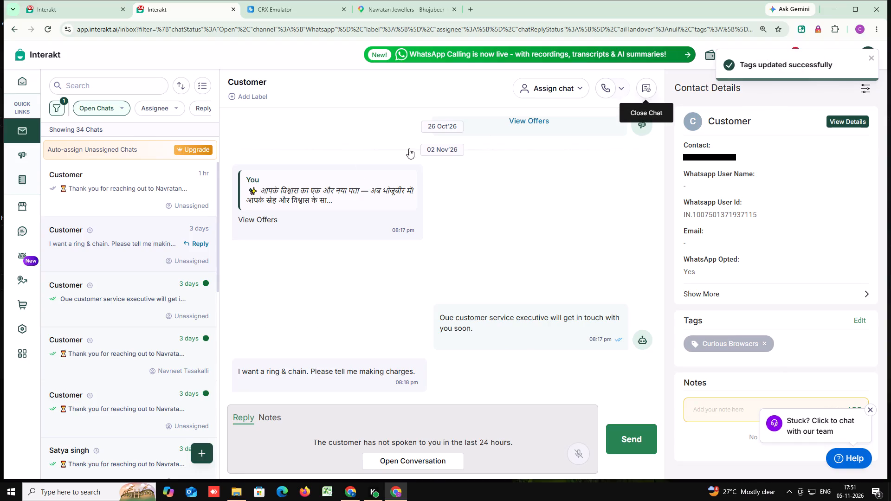
Open the unassigned chat ending with the customer service executive reply, replace Csv upload 30th Oct 05:46:00 with Curious Browsers, save, and close it.
left_click(158, 242)
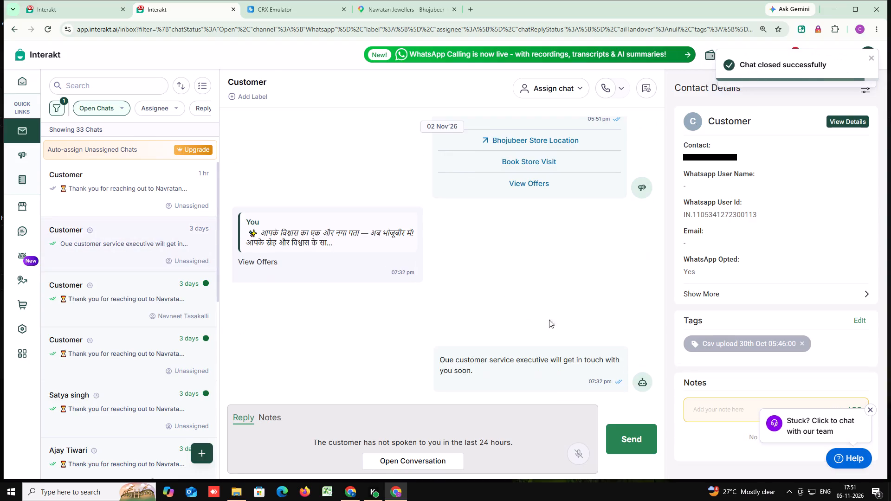
left_click(857, 320)
scroll(431, 287, "down", 3)
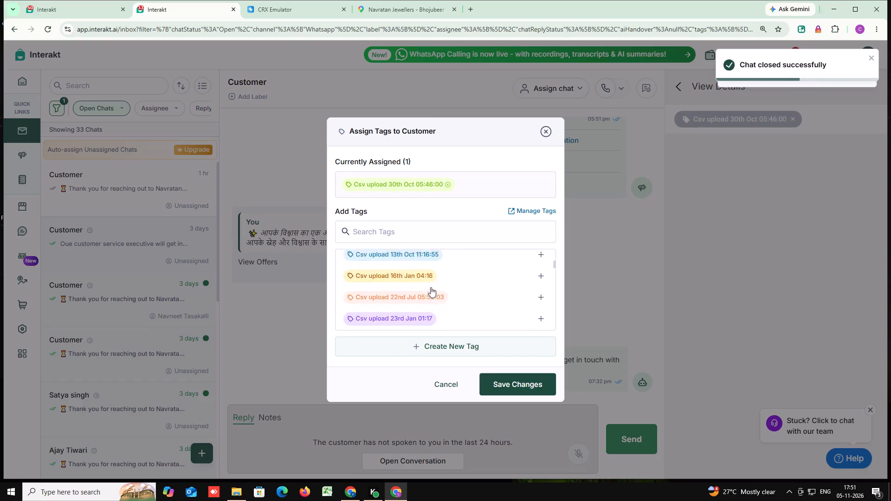
scroll(431, 287, "down", 11)
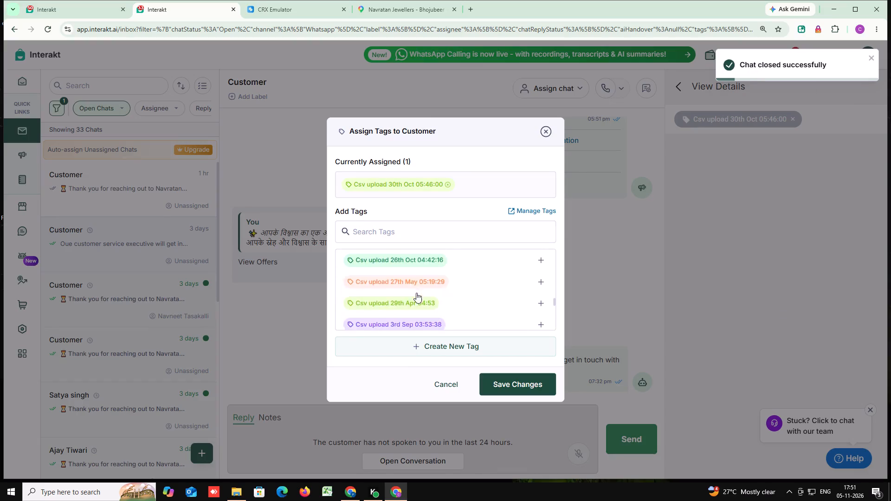
scroll(416, 293, "down", 3)
left_click(402, 270)
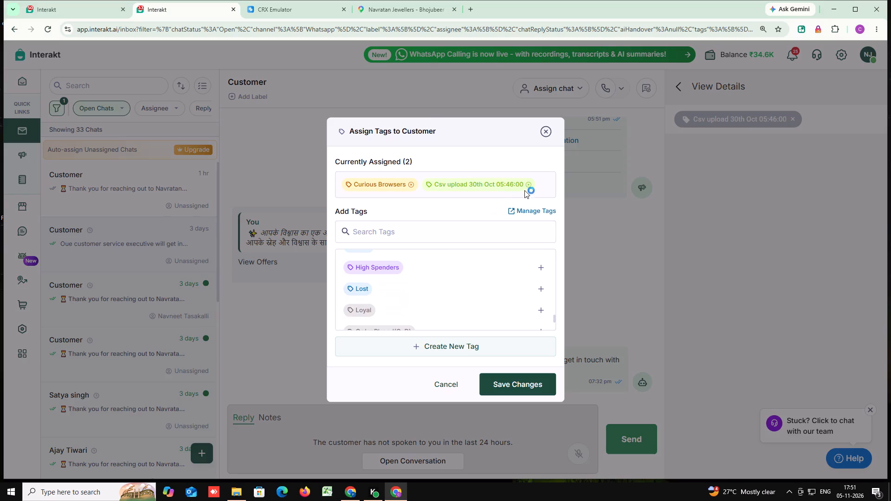
left_click(526, 185)
left_click(505, 381)
left_click(645, 86)
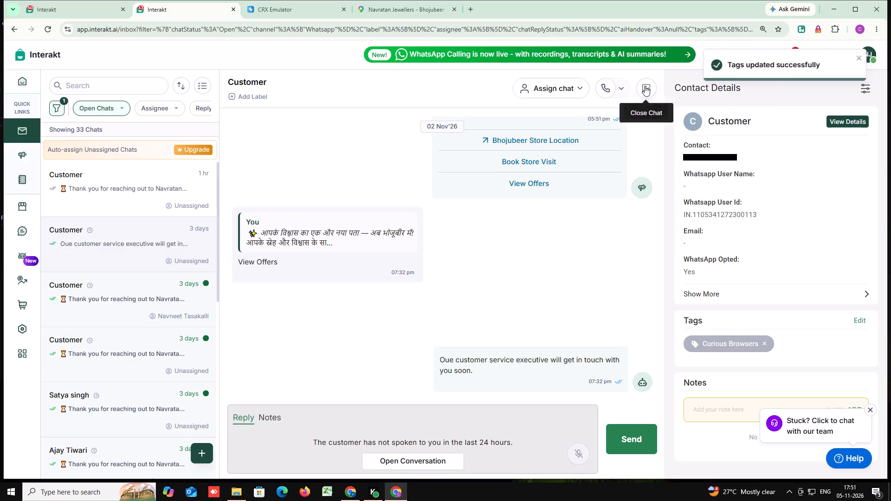
Open the assigned 3-day-old chat tagged Curious Browsers, review its recent messages, and close it.
left_click(161, 239)
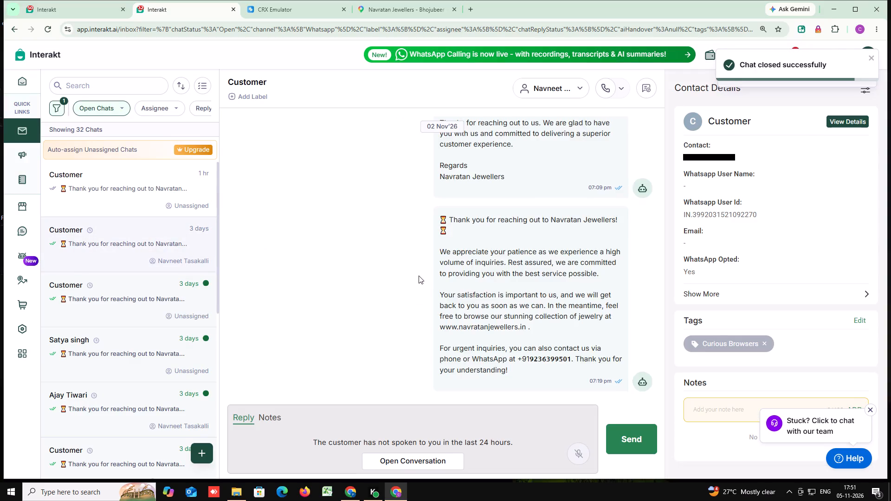
scroll(419, 276, "up", 8)
left_click(650, 88)
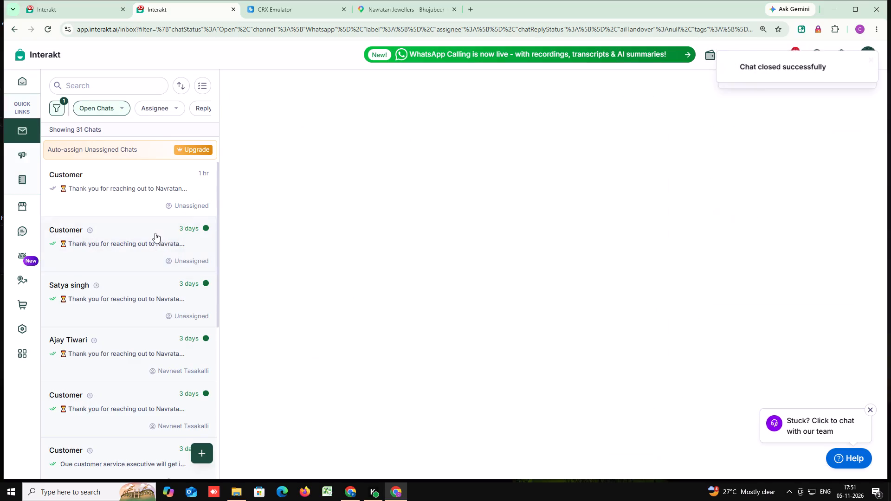
Open the unassigned unnamed 3-day-old chat, remove its Csv upload 5th Aug 01:21:40 tag, review the 2 Nov messages, and close it.
left_click(155, 233)
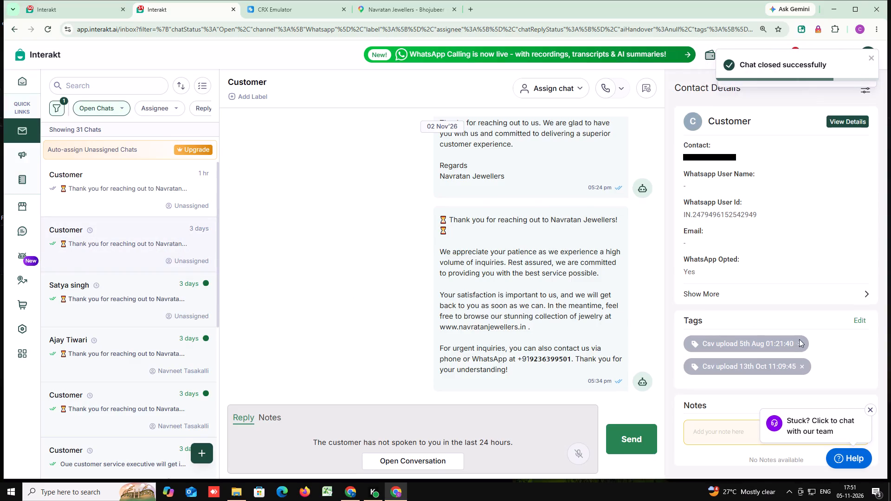
left_click(801, 346)
left_click(801, 344)
scroll(406, 290, "up", 5)
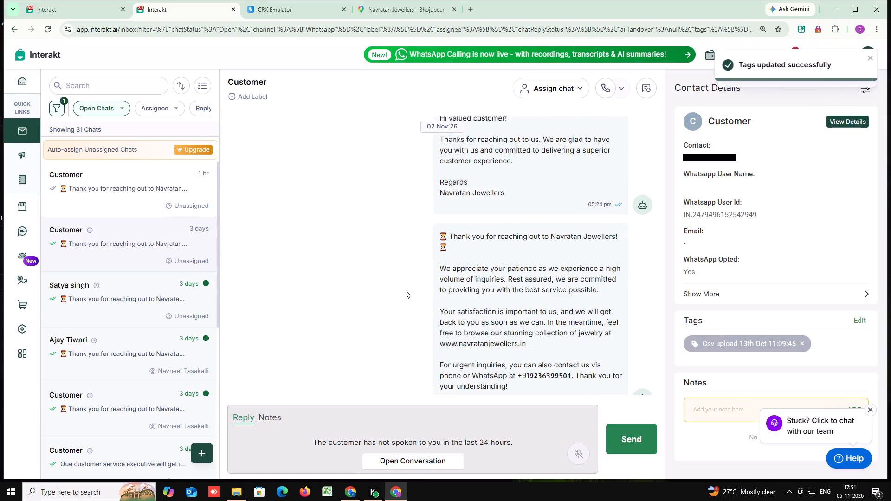
left_click(646, 88)
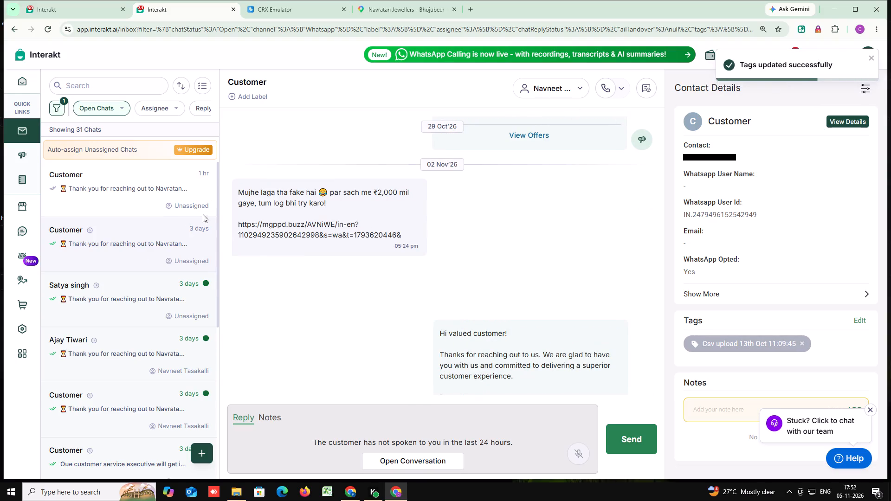
Open the named customer's unassigned 3-day-old chat, review it, replace Csv upload 23rd Mar 02:21 with Curious Browsers, save, and close the chat.
left_click(160, 239)
scroll(383, 290, "up", 4)
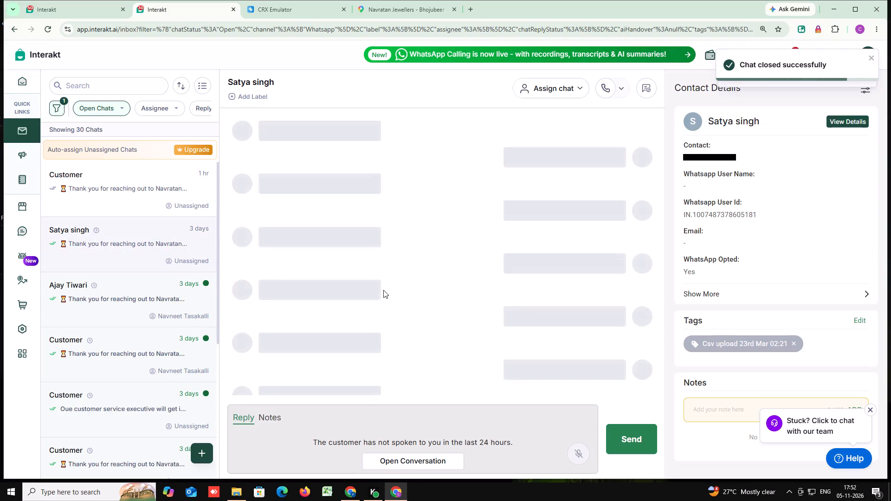
scroll(383, 290, "up", 3)
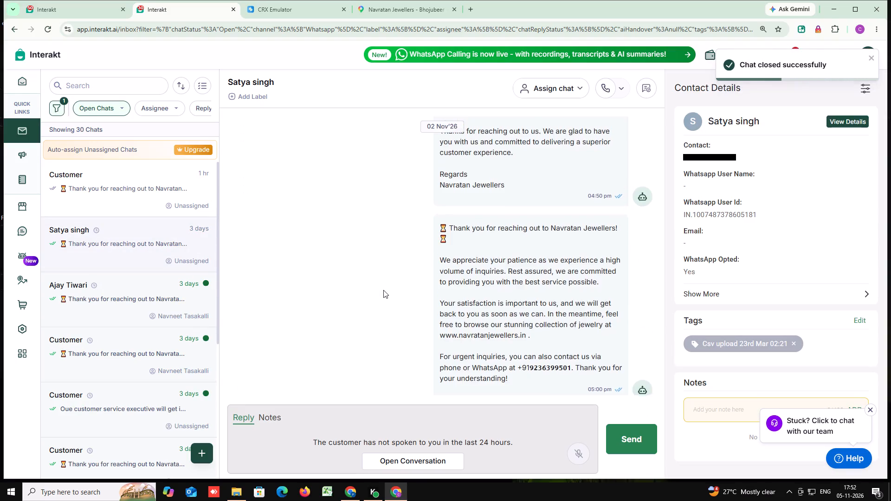
scroll(383, 290, "up", 2)
left_click(856, 320)
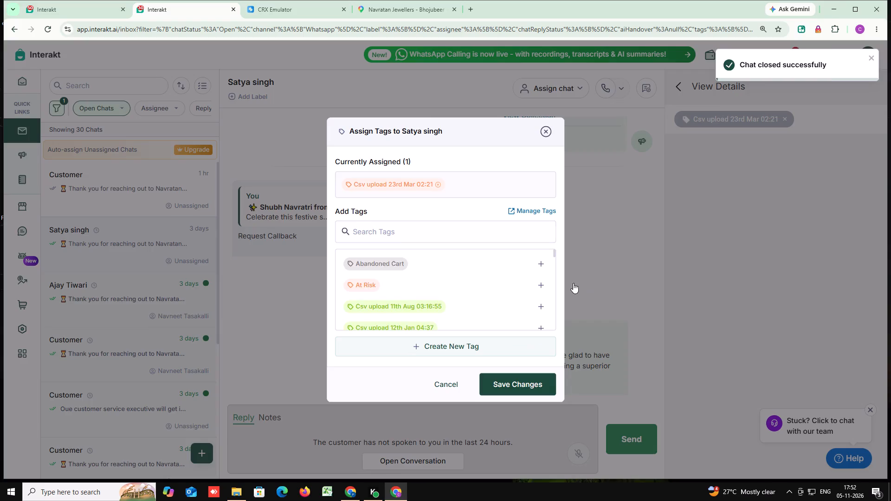
scroll(460, 293, "down", 6)
scroll(419, 297, "down", 4)
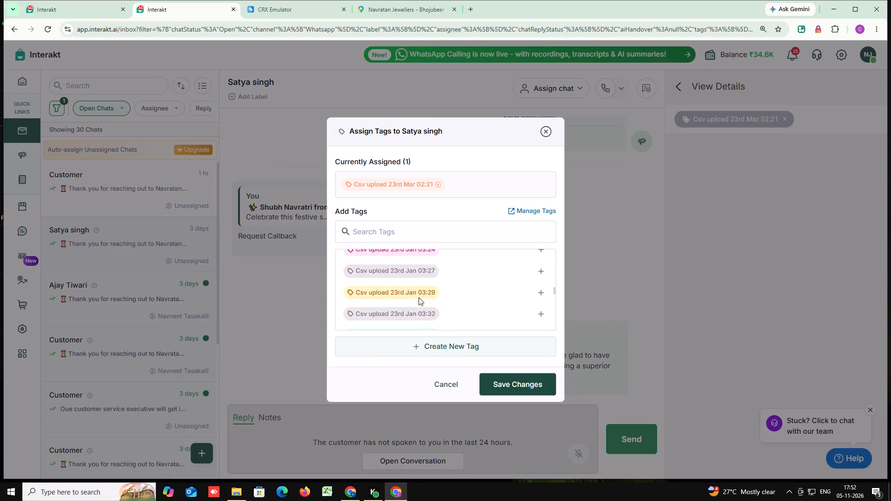
scroll(419, 297, "down", 8)
scroll(419, 296, "up", 1)
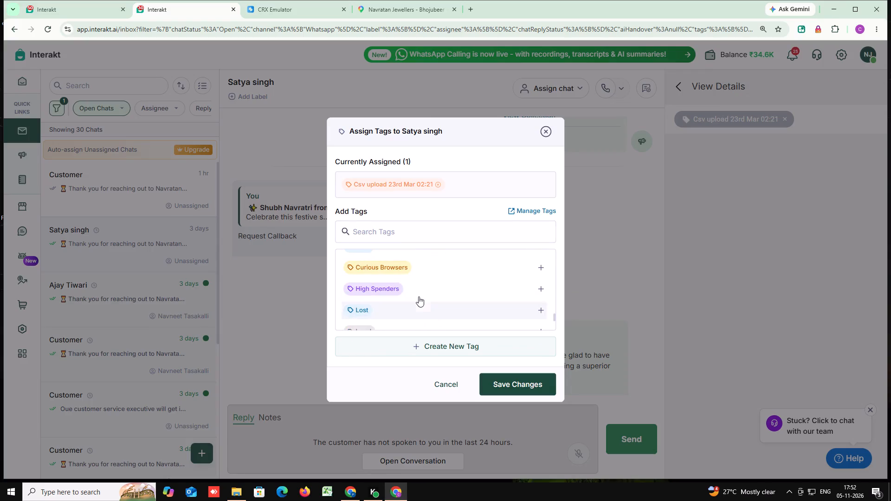
left_click(419, 272)
left_click(518, 181)
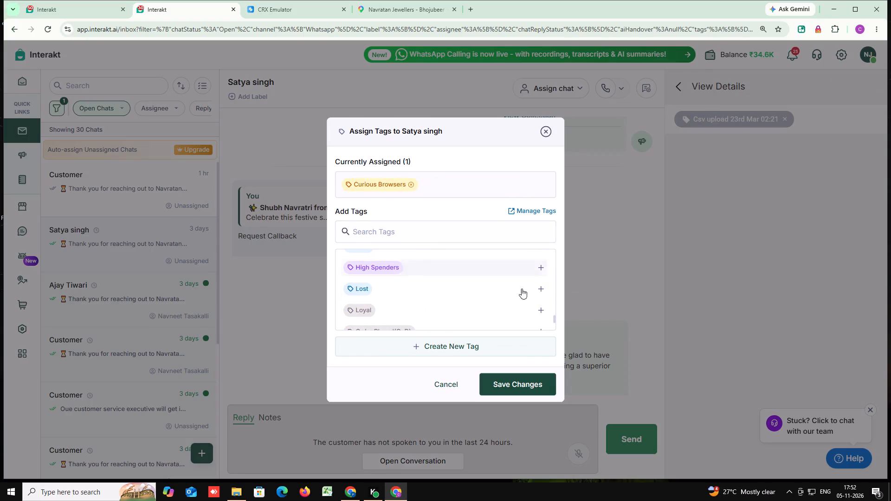
left_click(516, 379)
left_click(648, 85)
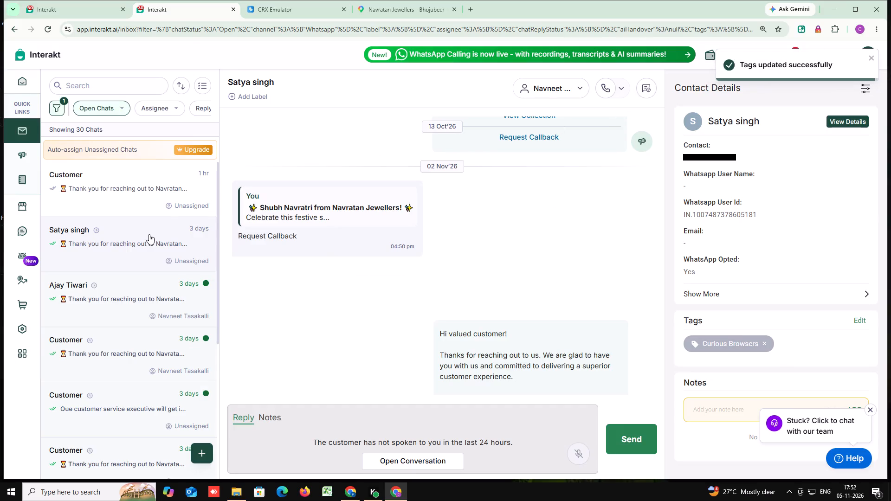
Open the named customer's assigned 3-day-old chat ending with the thank-you auto-reply, review its 2 Nov messages, and close it.
left_click(149, 234)
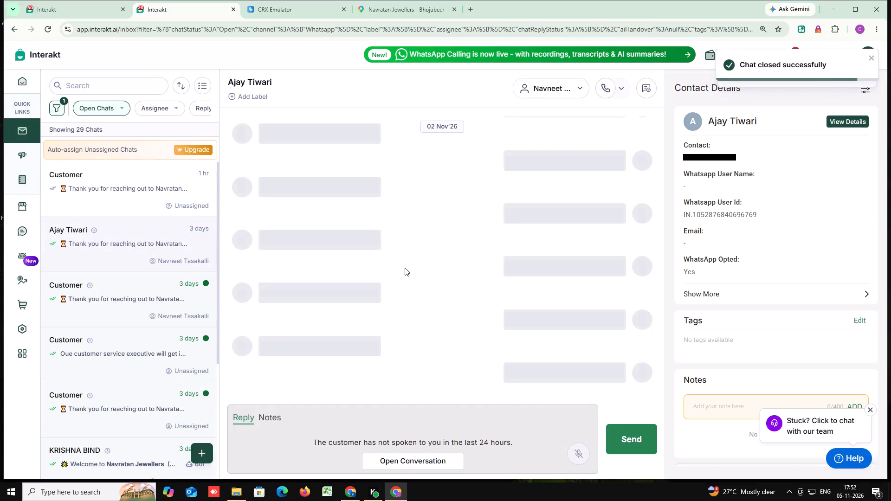
scroll(405, 268, "up", 6)
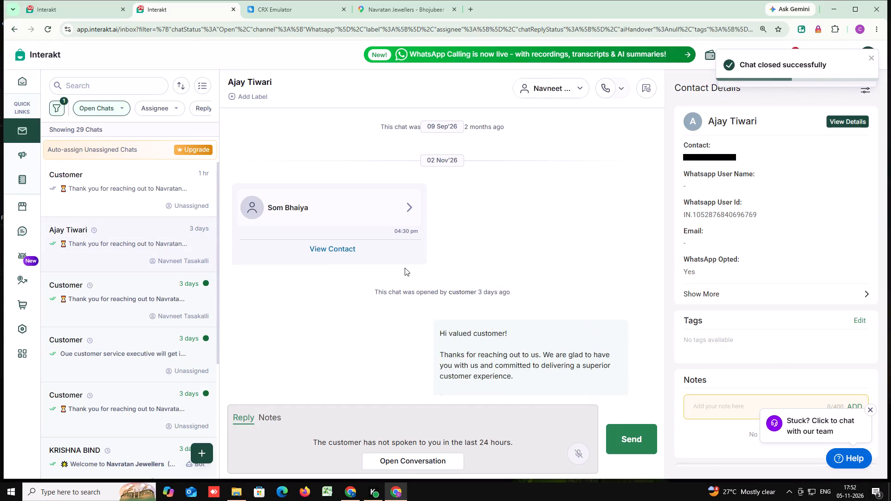
left_click(642, 87)
Open the unnamed assigned 3-day-old chat, review its messages back to 28 Oct, and close it.
left_click(143, 239)
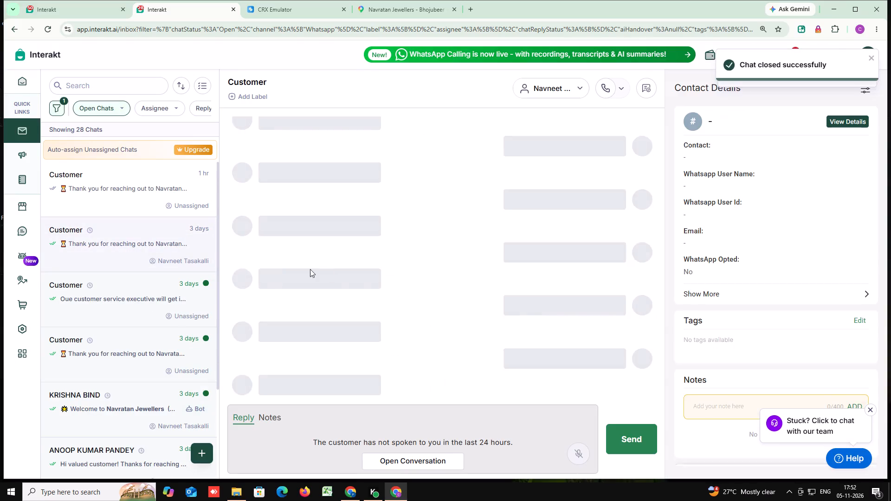
scroll(390, 282, "up", 3)
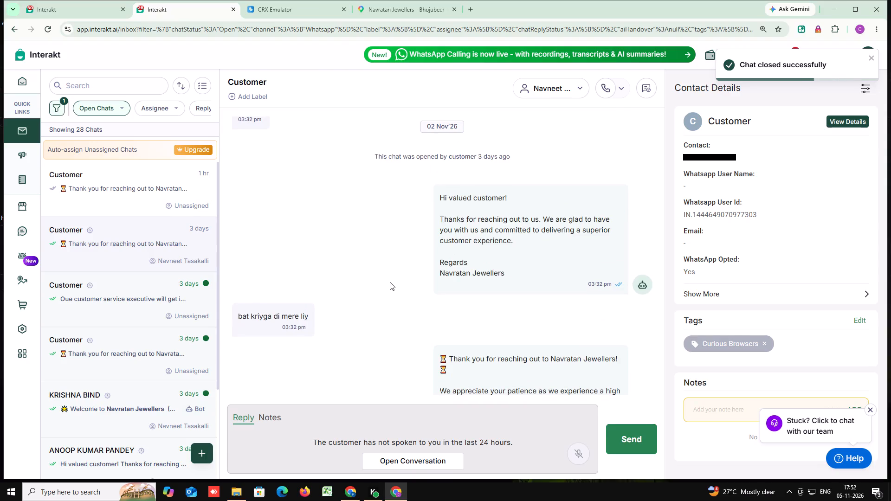
scroll(355, 286, "up", 3)
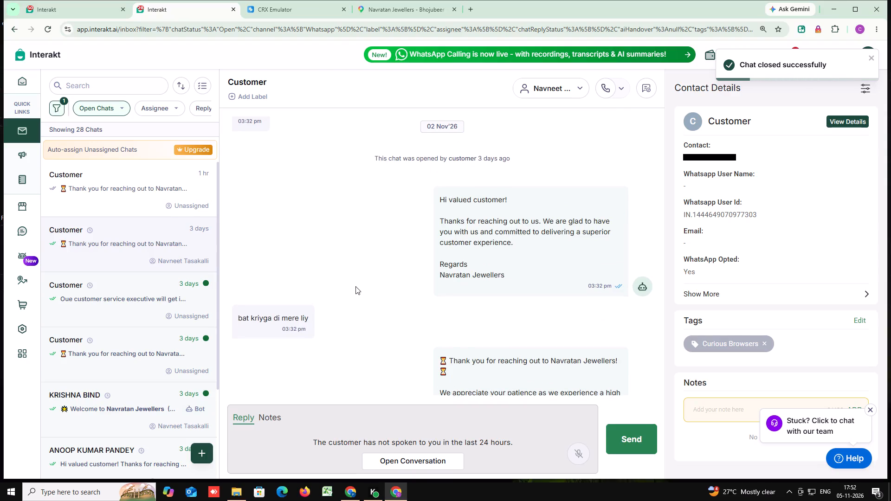
left_click(644, 91)
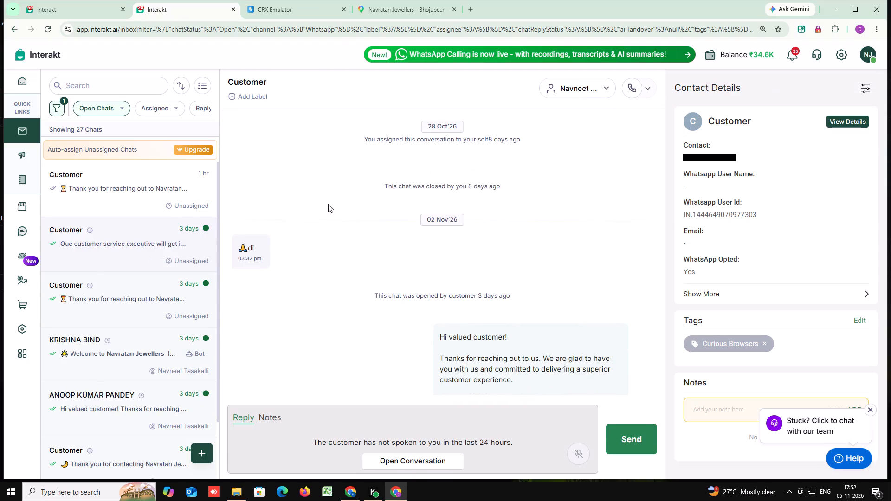
Open the unassigned chat ending with the customer service executive reply, remove Csv upload 5th Aug 01:21:40, review its messages, and close it.
left_click(151, 244)
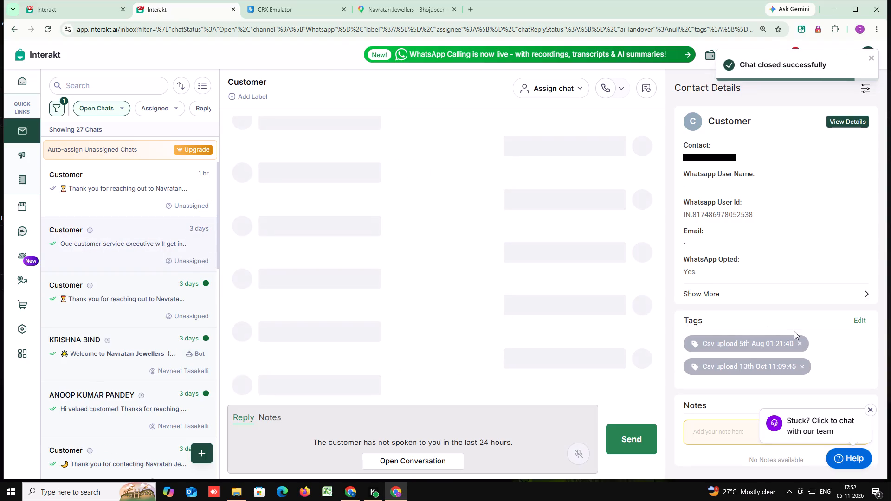
left_click(800, 344)
scroll(536, 299, "up", 3)
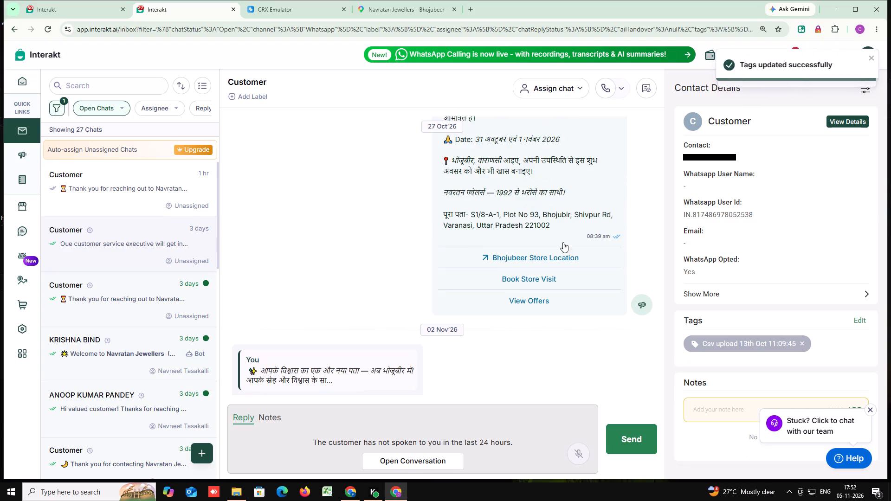
left_click(647, 90)
Open the unassigned 3-day-old chat ending with the thank-you auto-reply, remove Csv upload 5th Aug 01:21:40, review its messages, and close it.
left_click(126, 237)
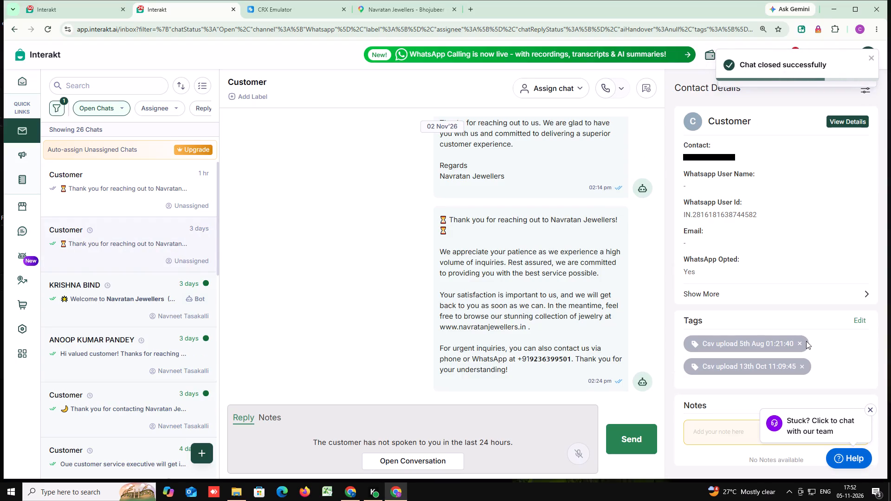
left_click(799, 341)
scroll(454, 297, "up", 5)
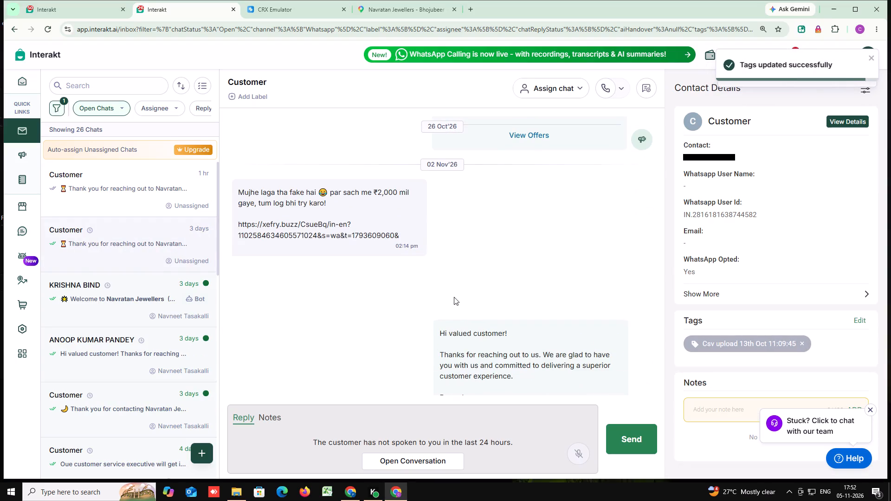
left_click(653, 88)
Open the named customer's assigned 3-day-old chat ending with the Welcome to Navratan Jewellers bot message, review its messages, and close it.
left_click(154, 251)
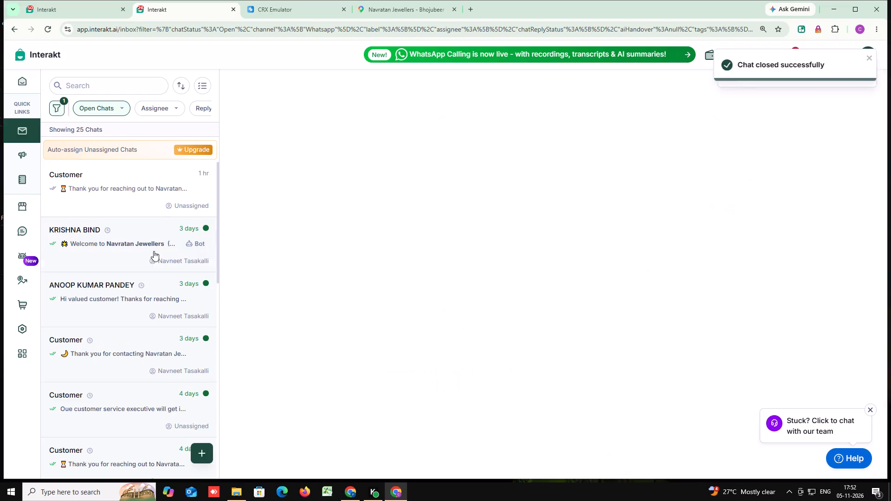
scroll(409, 282, "up", 8)
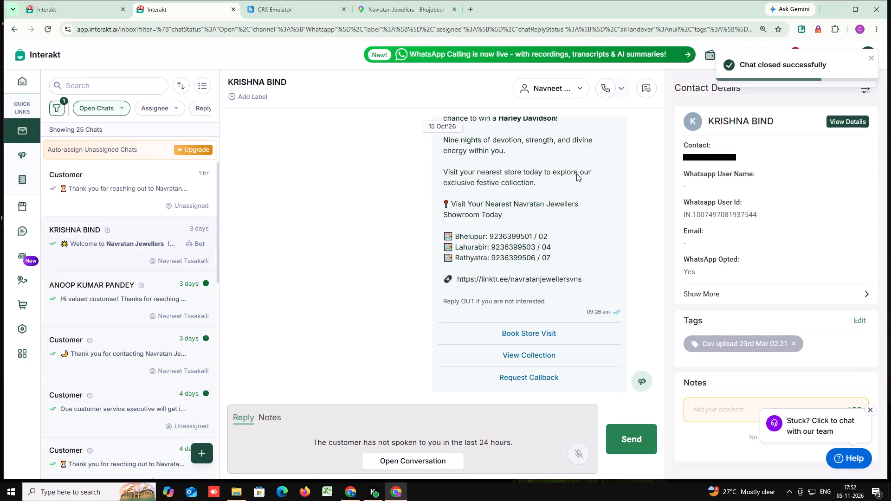
left_click(648, 84)
Open the named customer's 3-day-old chat ending with "Hi valued customer!", replace Csv upload 23rd Mar 02:21 with Curious Browsers, and close it.
left_click(158, 250)
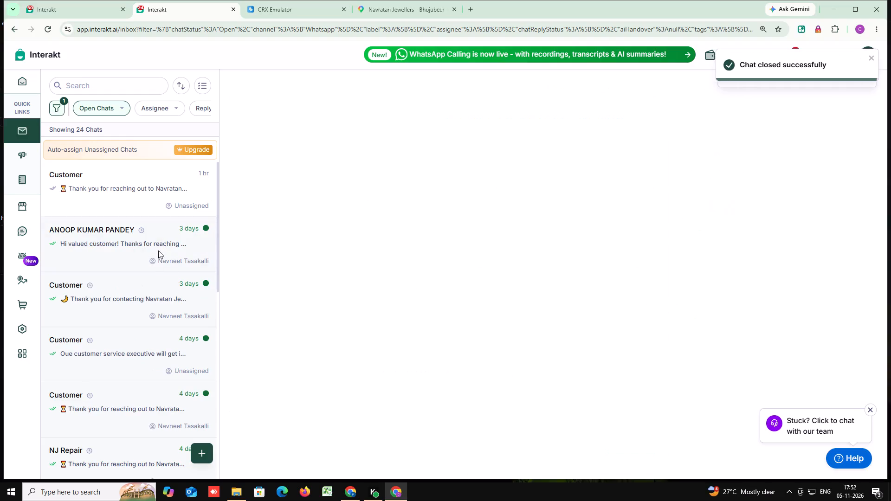
scroll(393, 262, "up", 2)
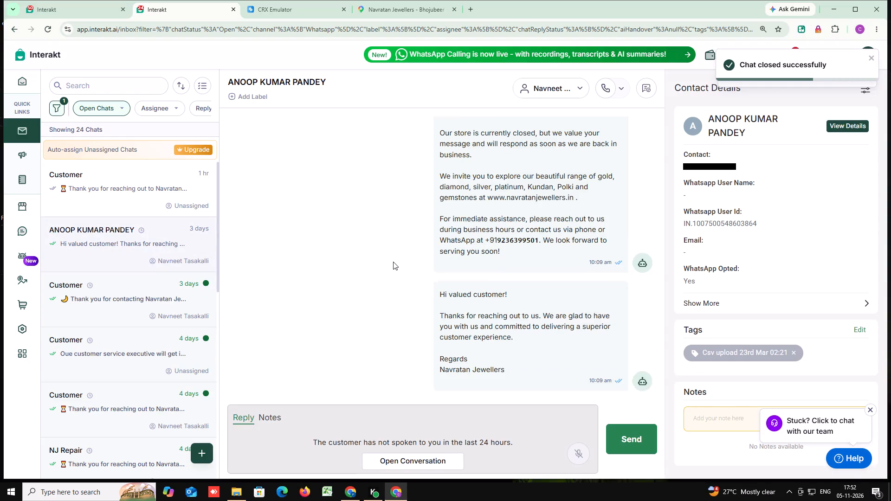
scroll(393, 262, "up", 2)
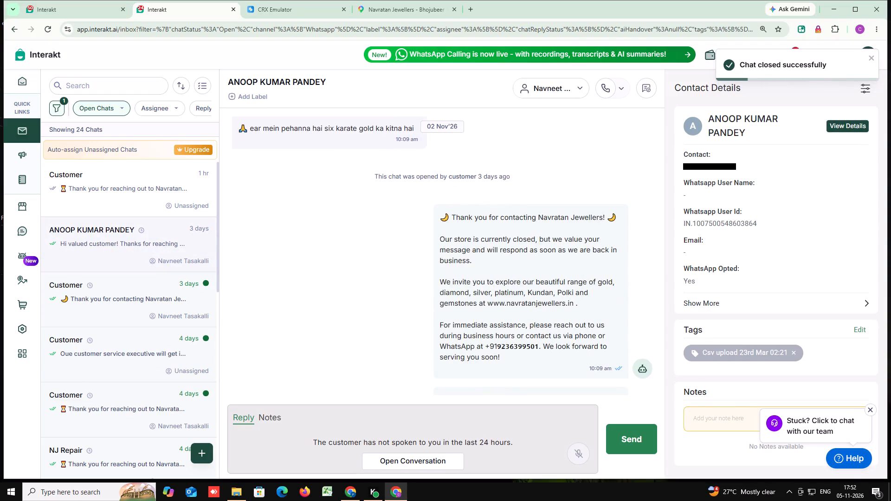
scroll(525, 199, "up", 2)
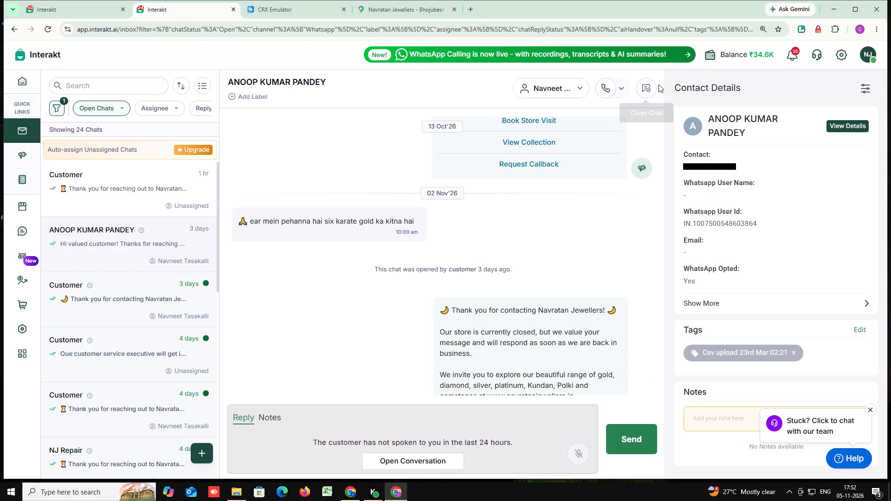
left_click(859, 329)
scroll(428, 302, "down", 6)
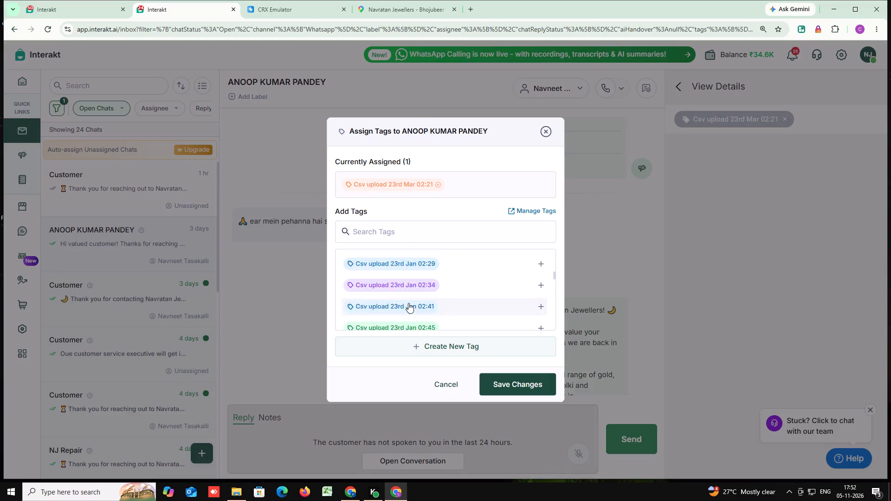
scroll(408, 303, "down", 12)
scroll(408, 303, "up", 1)
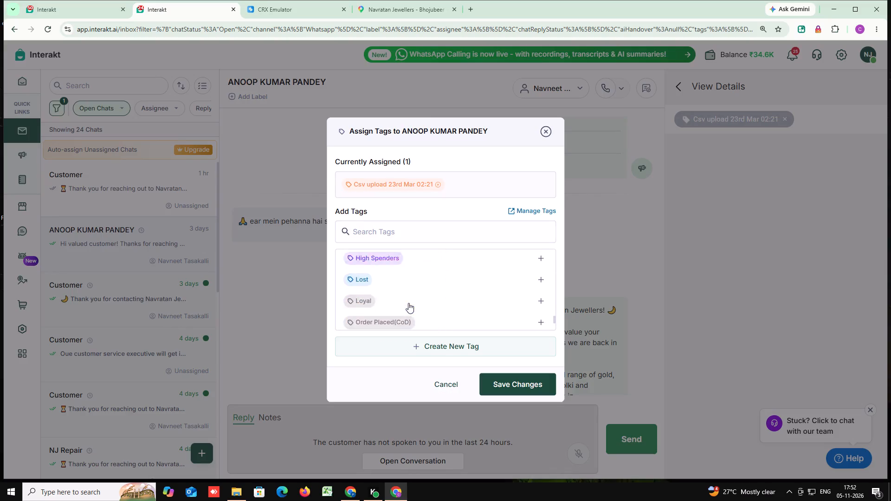
left_click(402, 269)
left_click(516, 184)
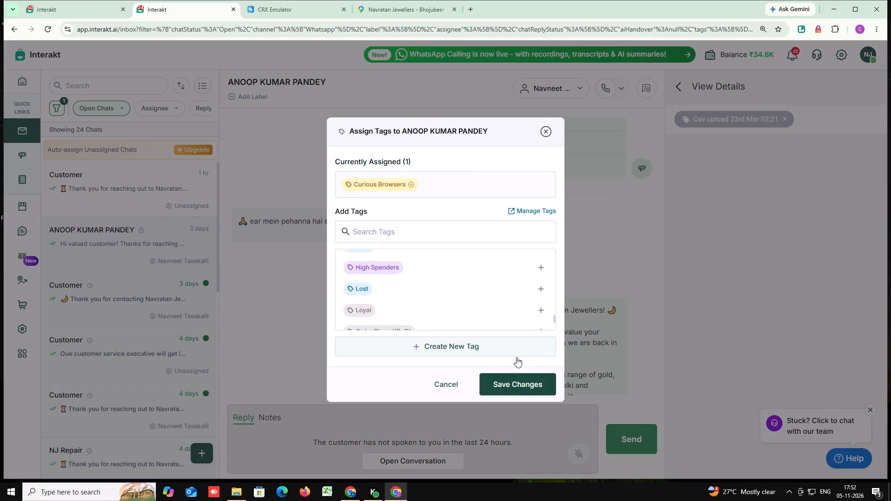
left_click(508, 387)
left_click(642, 86)
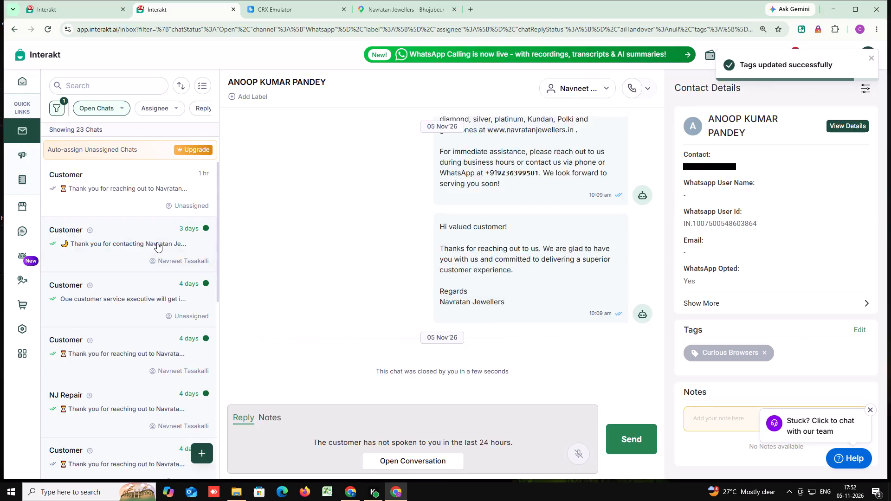
Open the unnamed assigned 3-day-old chat ending with the thank-you-for-contacting reply, remove Csv upload 23rd Mar 02:21, review its messages, and close it.
left_click(157, 242)
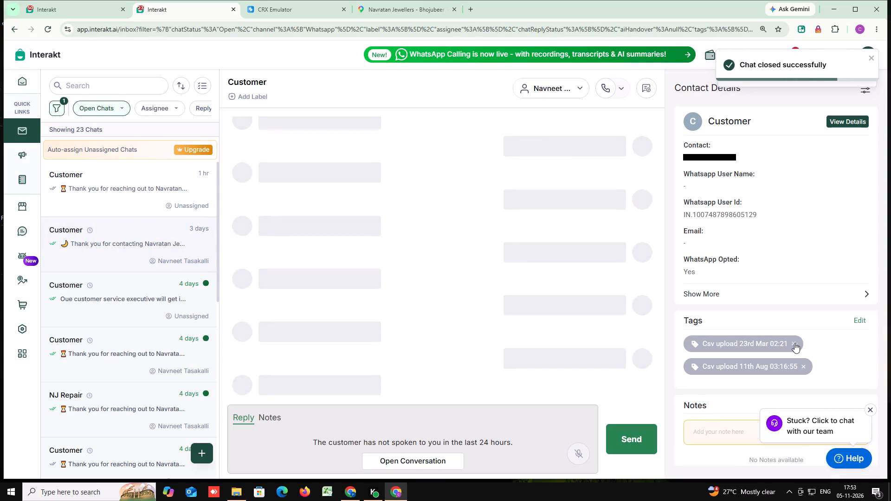
left_click(792, 342)
scroll(473, 321, "up", 5)
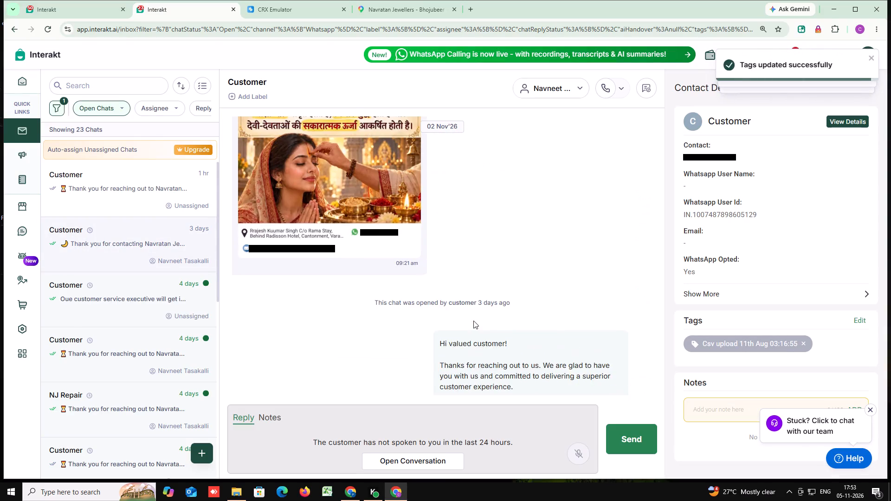
left_click(653, 85)
Open the unassigned 4-day-old chat ending with the customer service executive reply, replace Csv upload 26th Oct 04:42:16 with Curious Browsers, and close it.
left_click(167, 255)
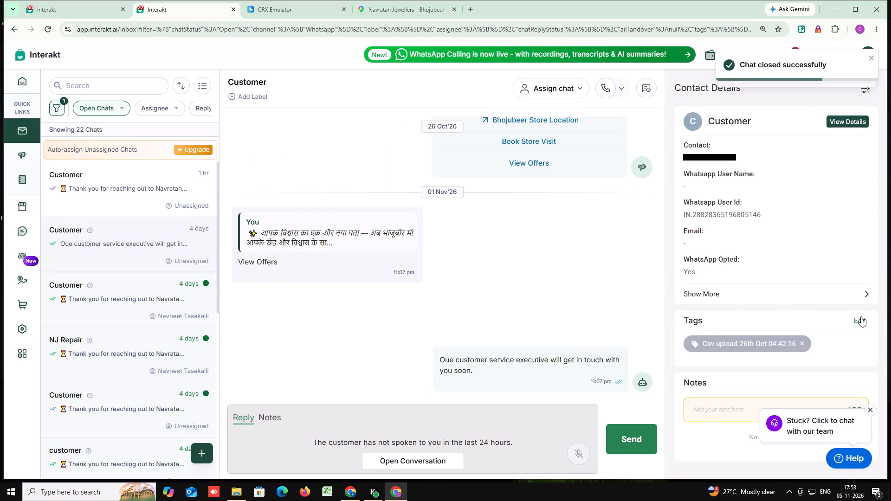
left_click(861, 318)
scroll(409, 299, "down", 8)
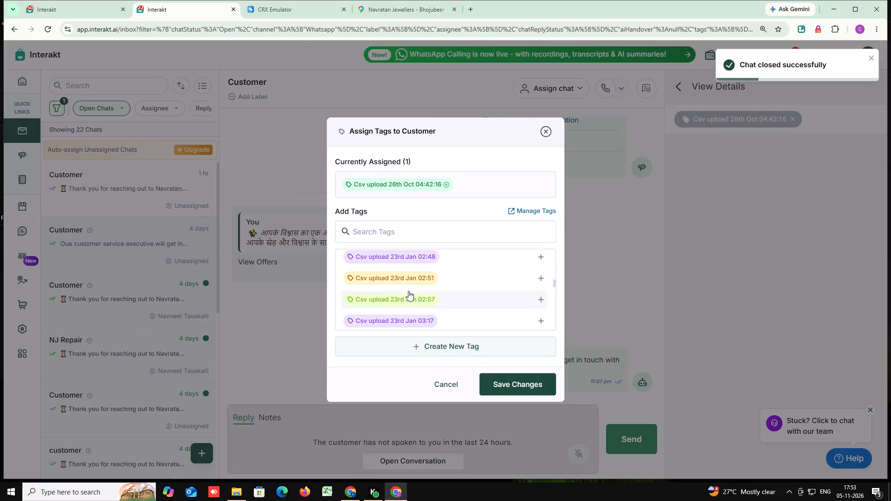
scroll(408, 291, "down", 6)
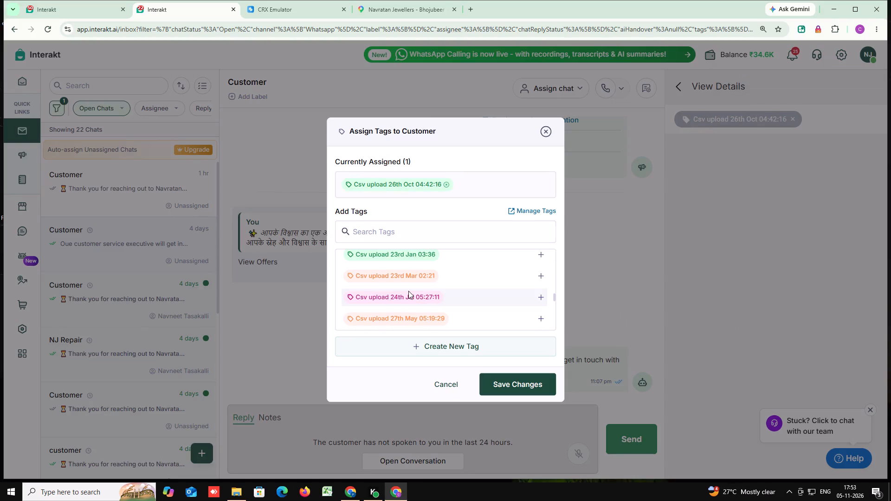
scroll(408, 291, "down", 3)
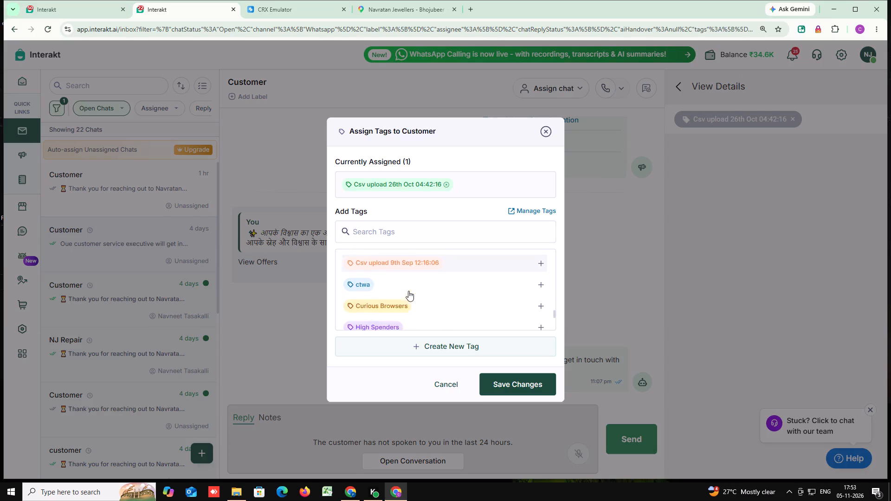
left_click(408, 291)
left_click(527, 183)
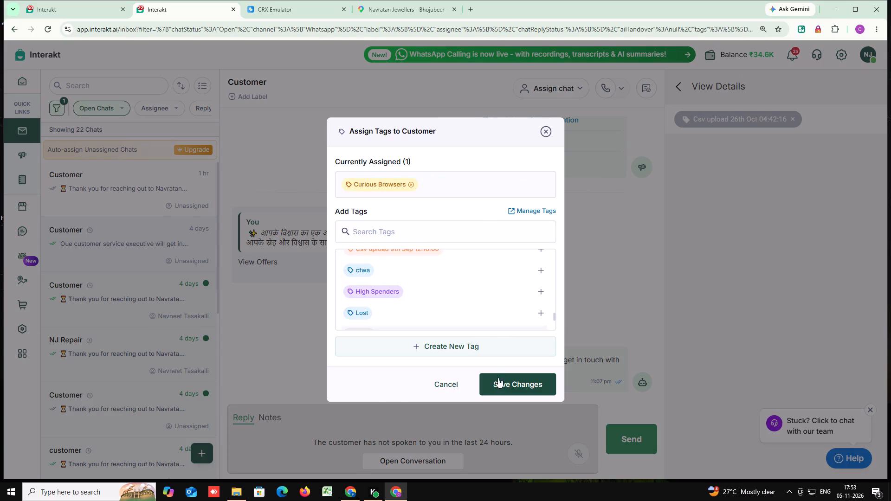
left_click(498, 379)
left_click(647, 85)
Open the unnamed assigned 4-day-old chat ending with the thank-you auto-reply, review its messages back to 6 Aug, and close it.
left_click(141, 246)
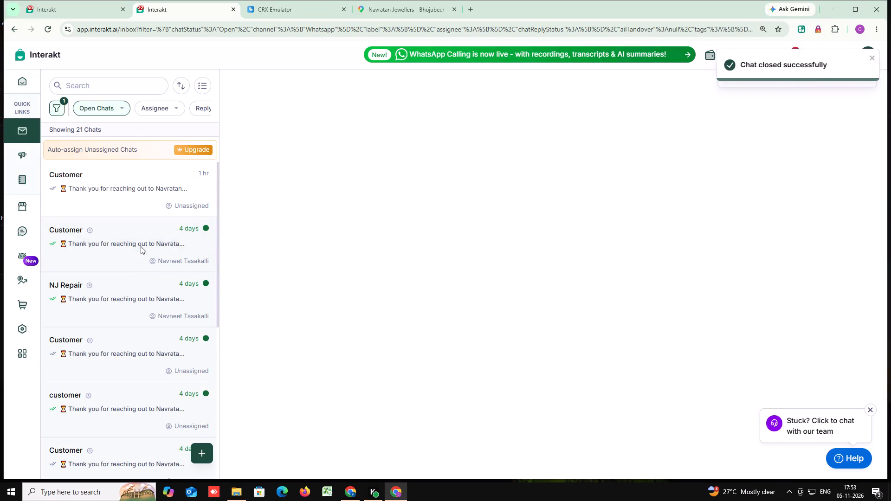
scroll(388, 301, "up", 1)
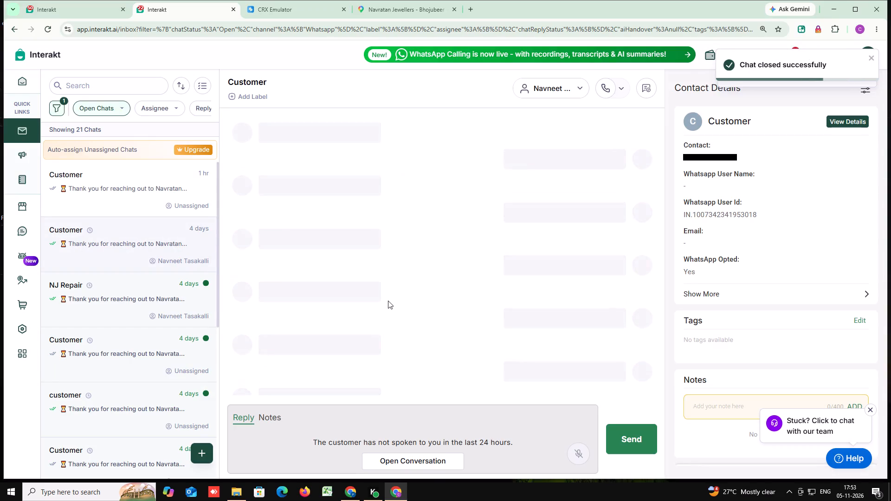
scroll(388, 301, "up", 2)
scroll(388, 301, "down", 1)
scroll(388, 301, "up", 4)
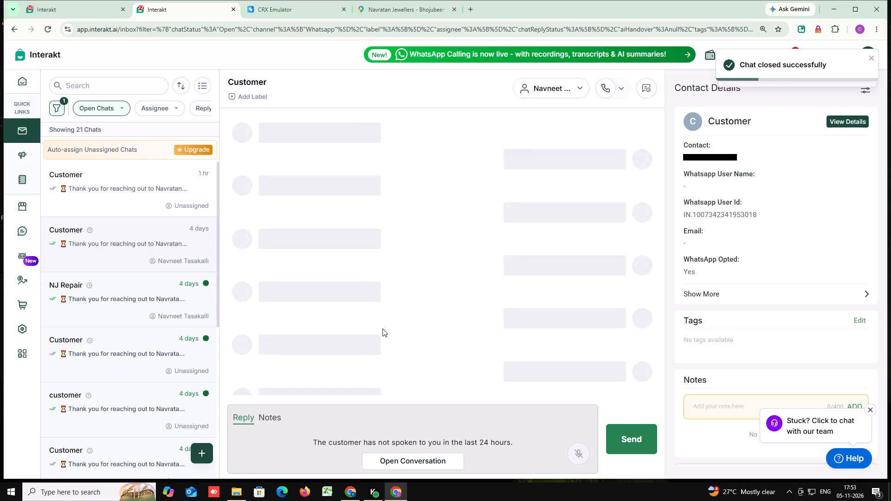
left_click(122, 247)
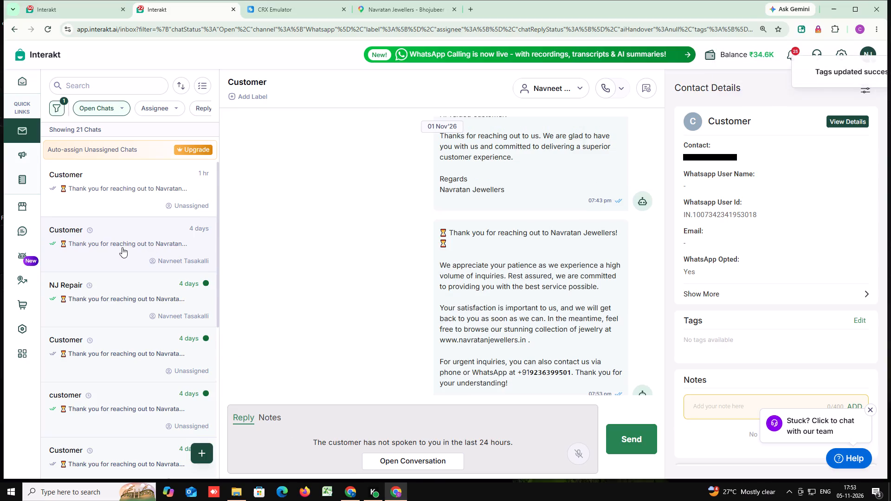
scroll(294, 278, "up", 8)
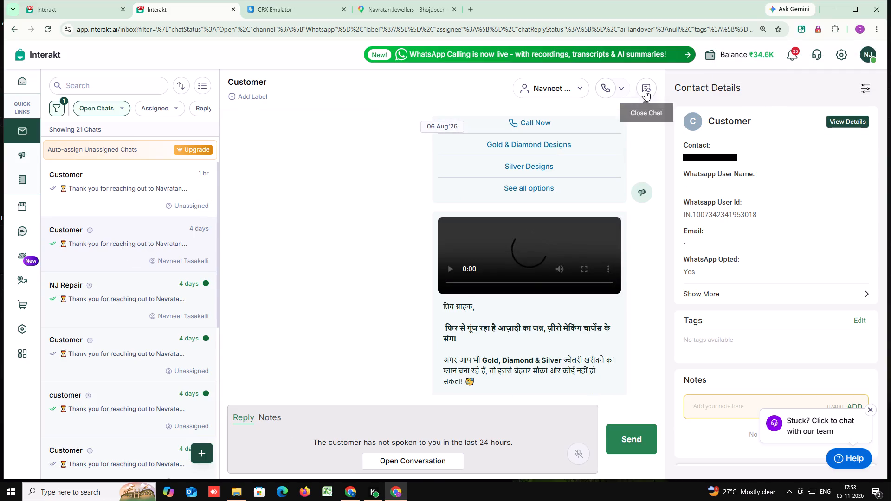
left_click(645, 90)
Open the NJ Repair chat, review its messages back to 31 Oct, assign the Curious Browsers tag, and close it.
left_click(133, 248)
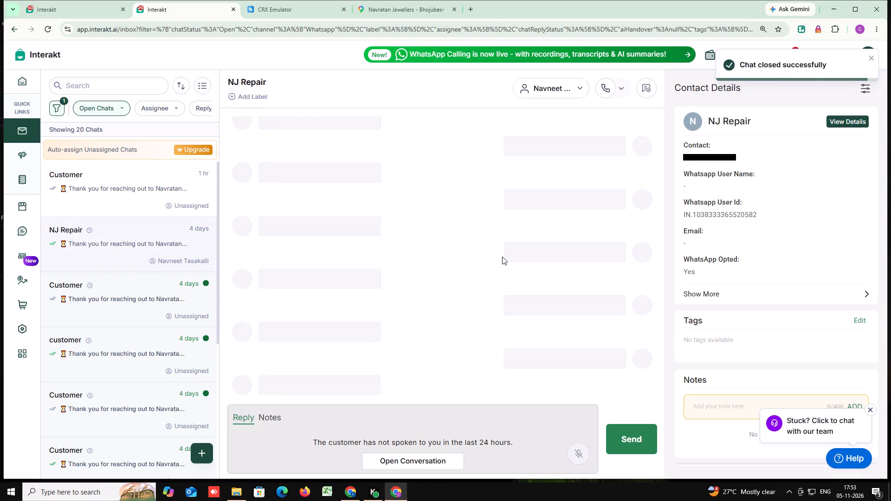
scroll(504, 258, "up", 2)
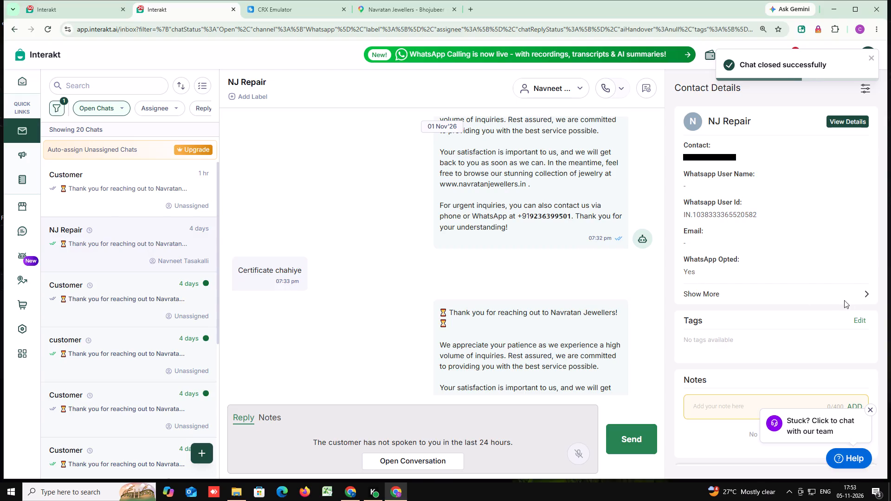
scroll(508, 255, "up", 4)
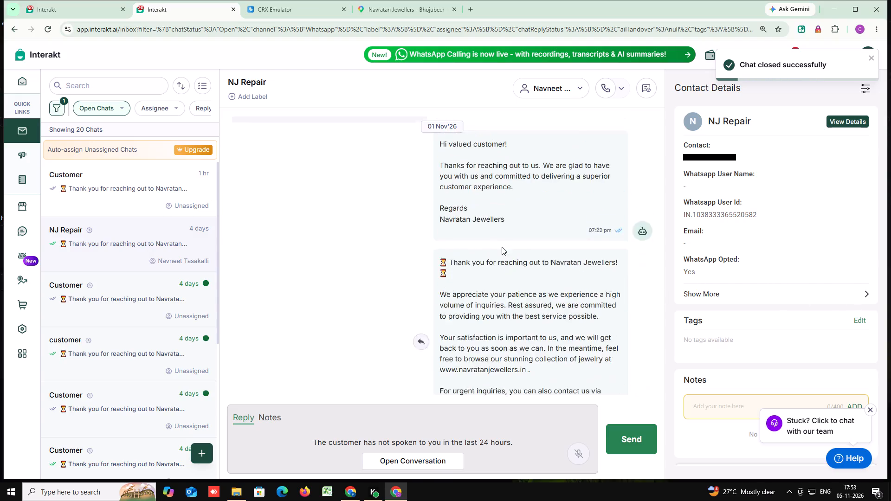
scroll(502, 247, "up", 5)
scroll(442, 313, "up", 4)
scroll(413, 285, "down", 5)
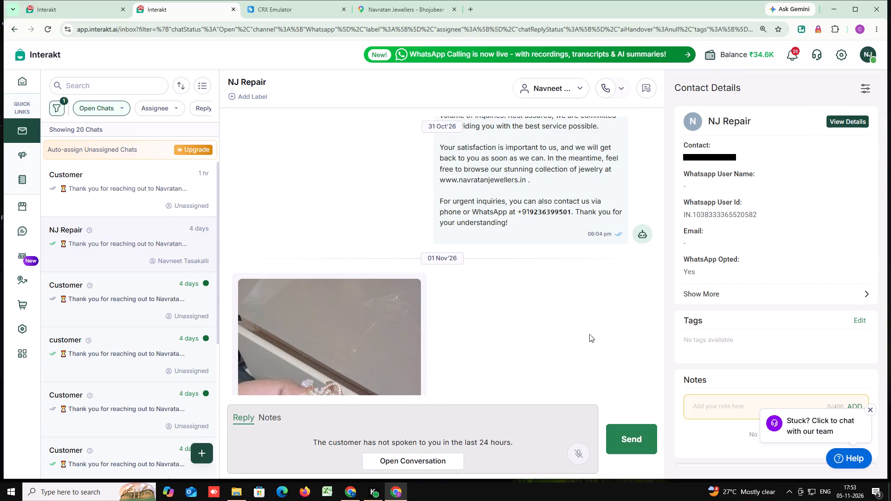
left_click(857, 319)
scroll(395, 298, "down", 2)
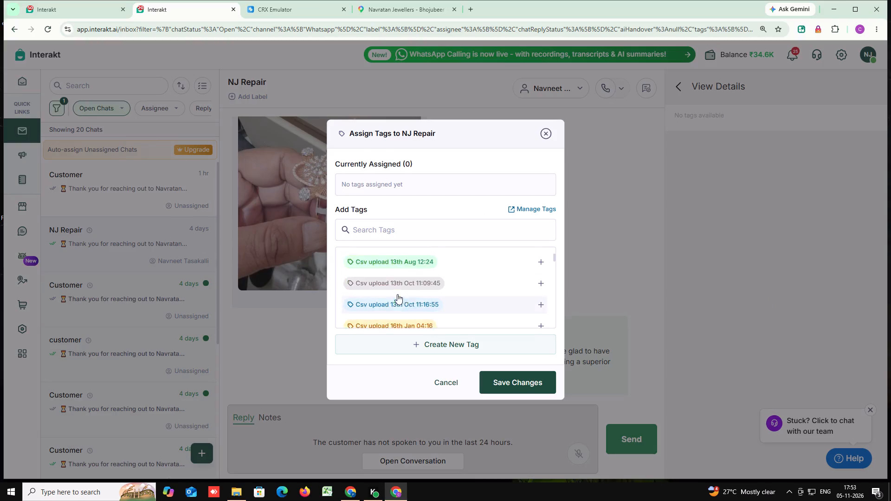
scroll(411, 294, "down", 10)
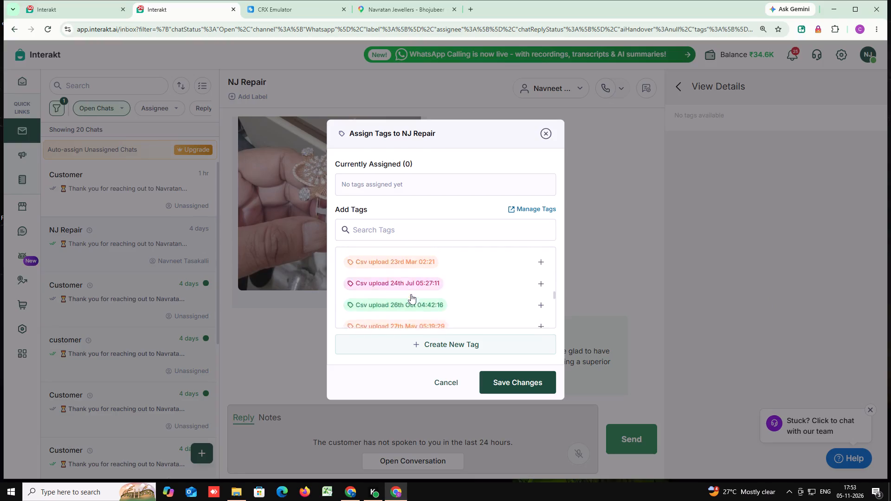
scroll(411, 294, "down", 6)
scroll(411, 294, "up", 1)
left_click(411, 289)
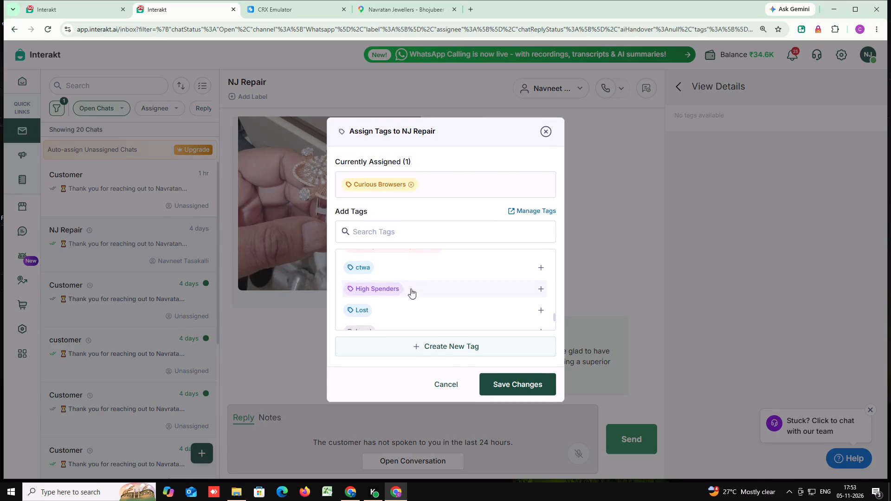
left_click(496, 380)
left_click(645, 91)
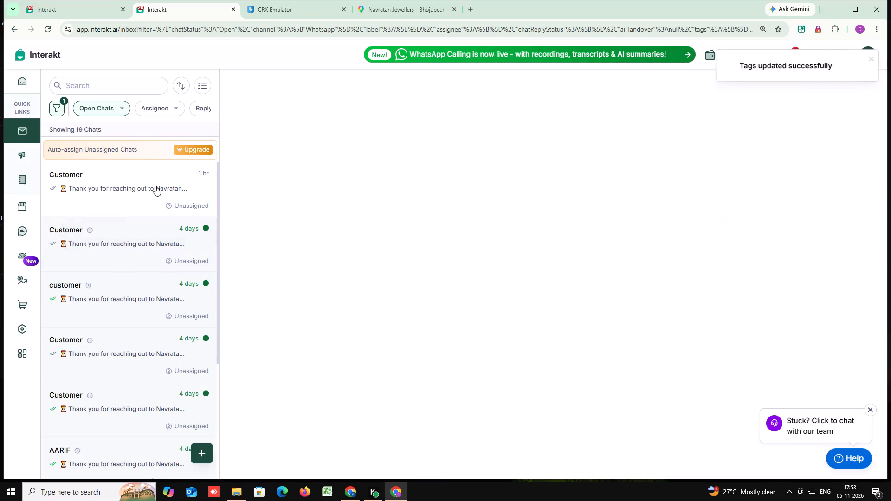
Open the first unassigned 4-day-old chat ending with the thank-you auto-reply, remove Csv upload 5th Aug 01:21:40, and close it.
left_click(143, 245)
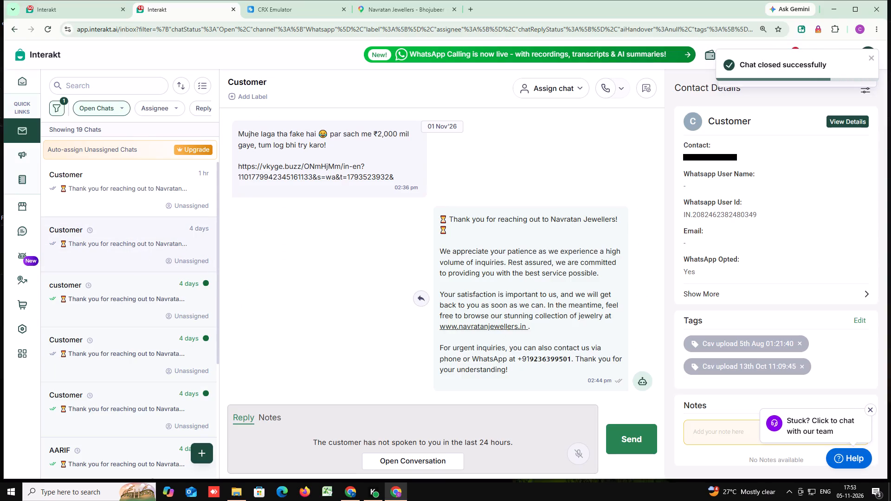
left_click(801, 341)
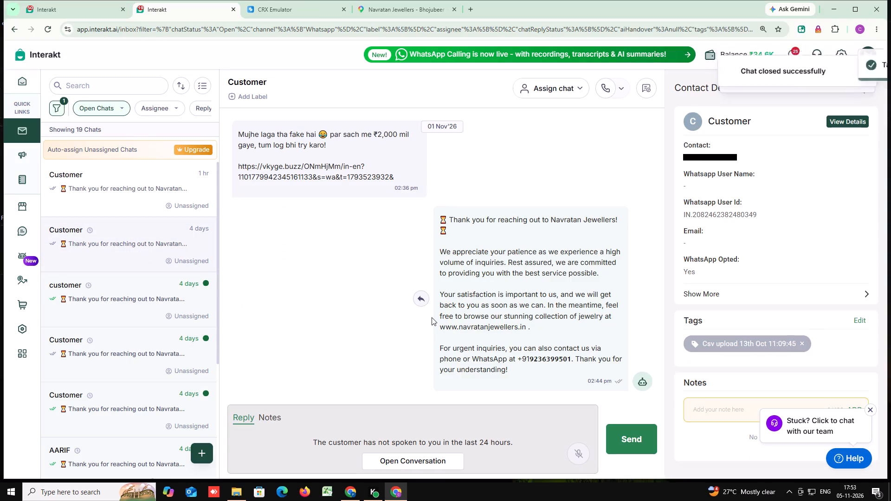
scroll(432, 317, "up", 4)
left_click(649, 84)
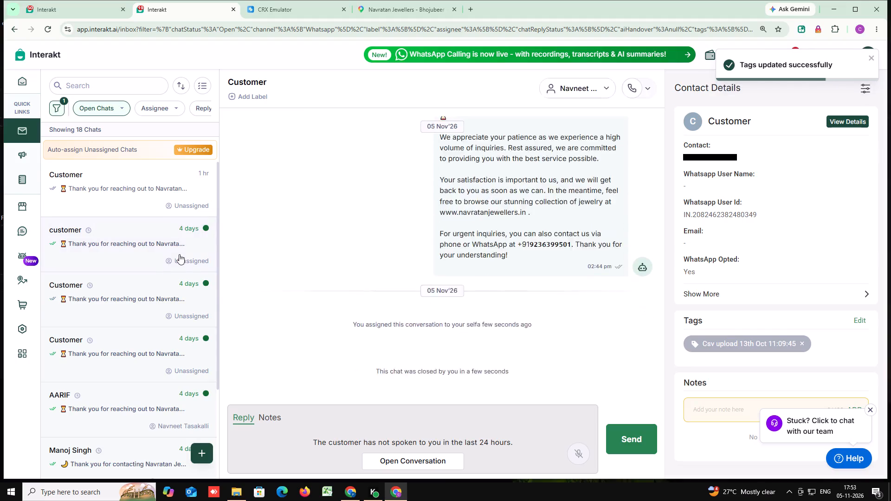
Open the lowercase customer chat, remove Csv upload 5th Aug 01:21:40 and Csv upload 13th Oct 11:09:45, review its messages, and close it.
left_click(174, 252)
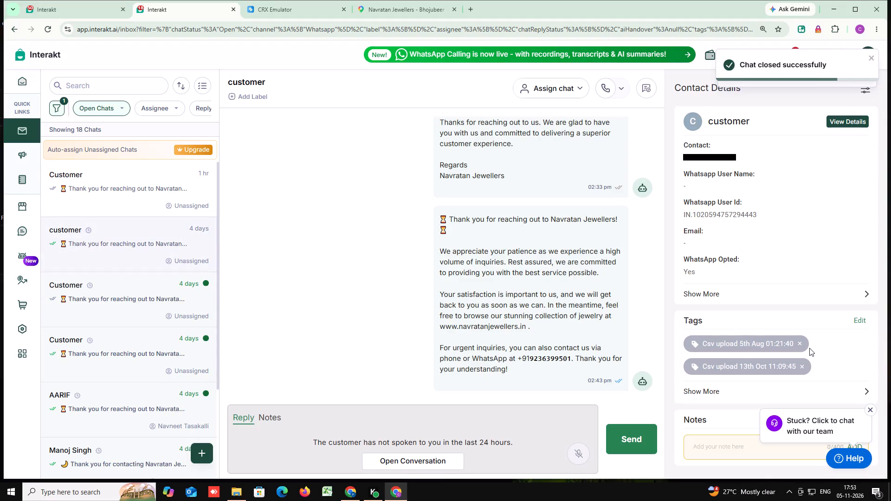
left_click(801, 343)
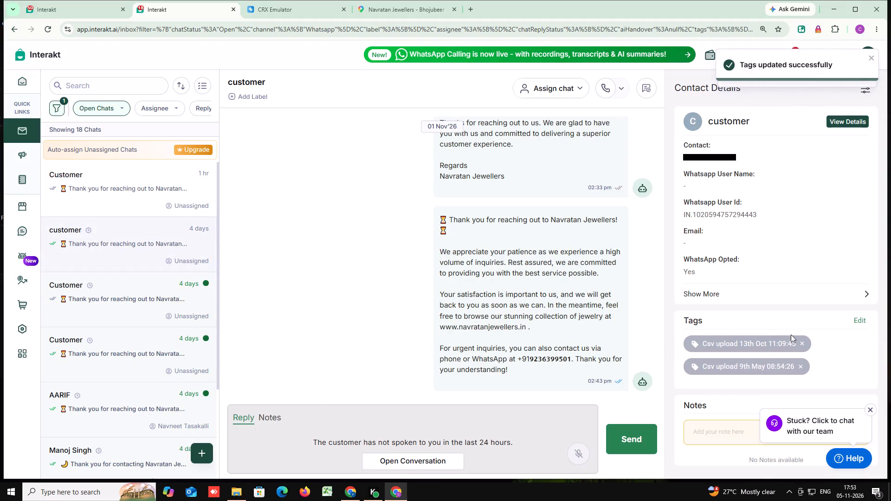
left_click(804, 342)
scroll(423, 291, "up", 5)
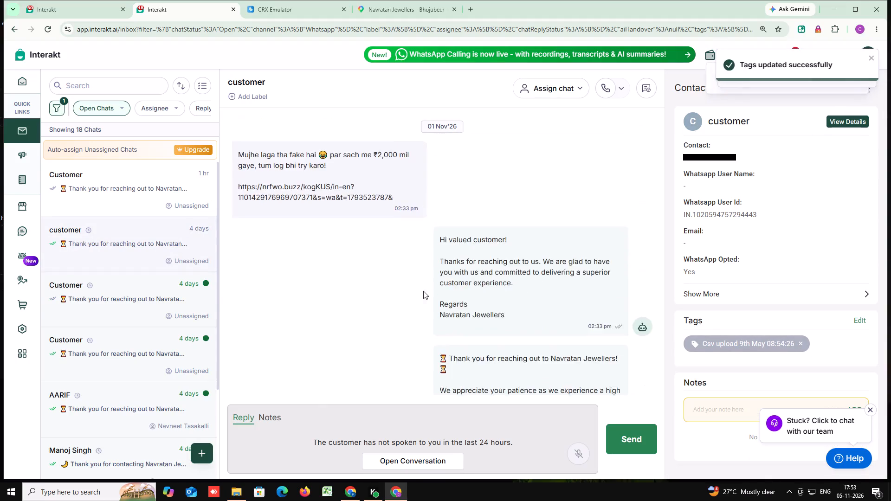
scroll(423, 291, "up", 4)
left_click(649, 90)
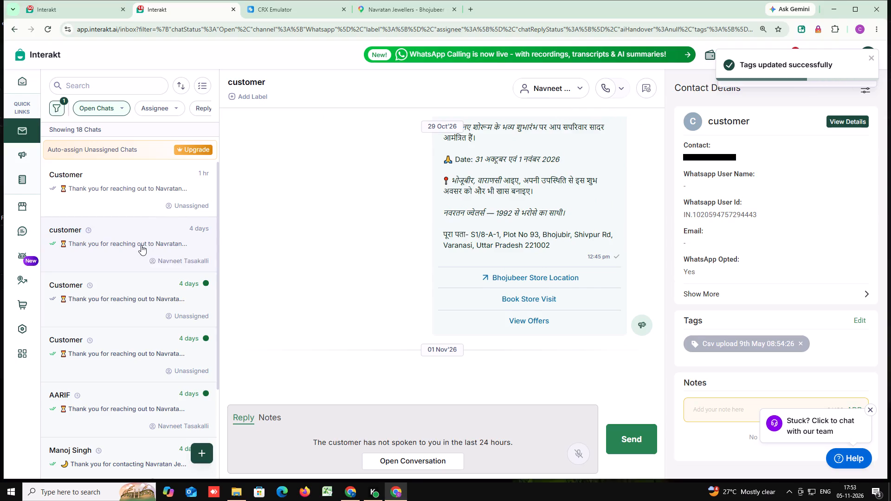
Open the first unassigned 4-day-old chat ending with the thank-you auto-reply, remove Csv upload 23rd Mar 02:21 and 5th Aug 01:21:40, and close it.
left_click(141, 245)
scroll(424, 284, "up", 3)
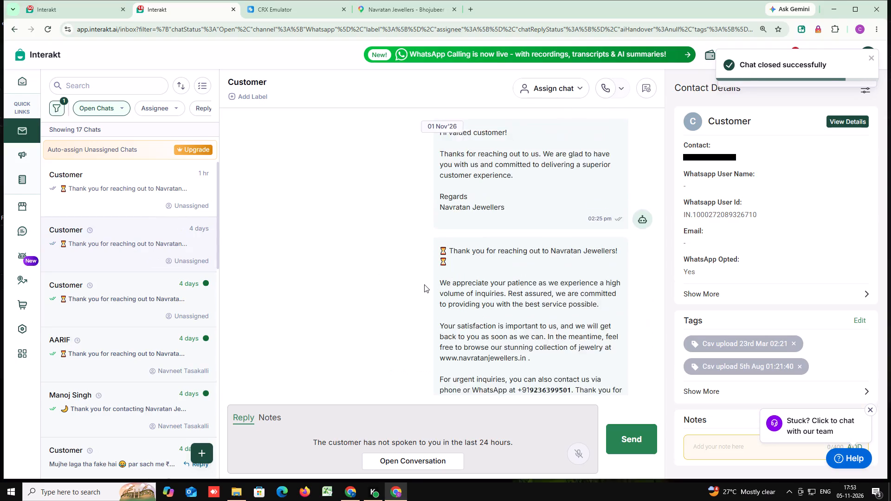
scroll(424, 284, "up", 2)
left_click(793, 342)
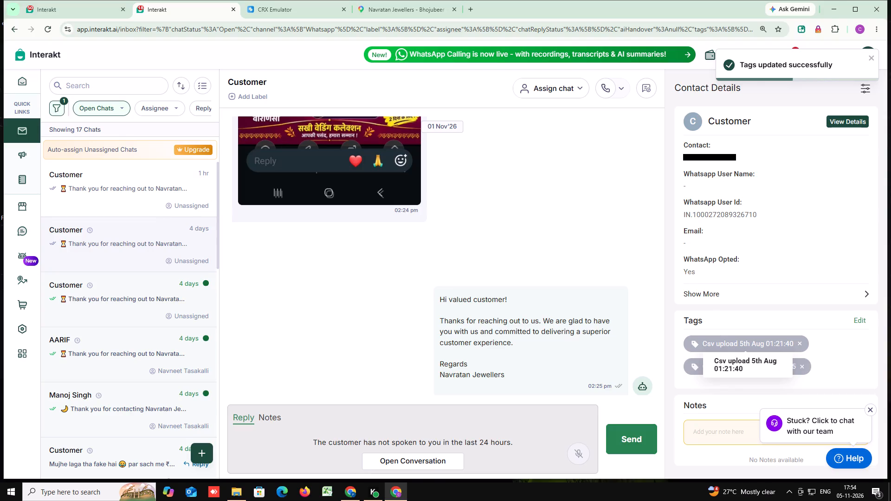
left_click(799, 342)
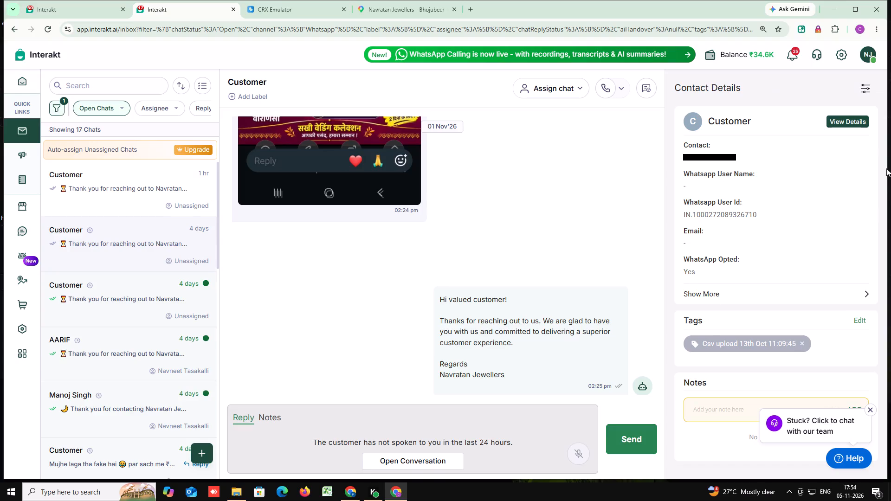
left_click(649, 89)
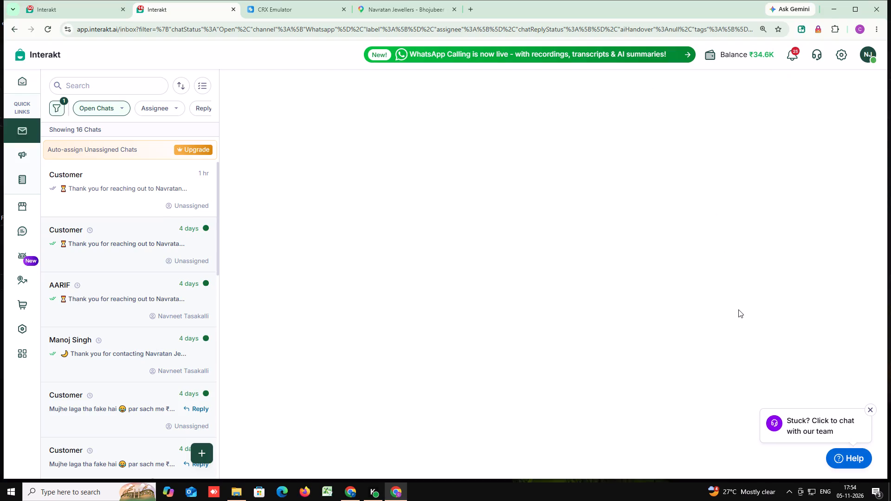
Open the remaining unassigned 4-day-old chat ending with the thank-you auto-reply, remove Csv upload 5th Aug 01:21:40, and close it.
left_click(129, 255)
scroll(403, 268, "up", 2)
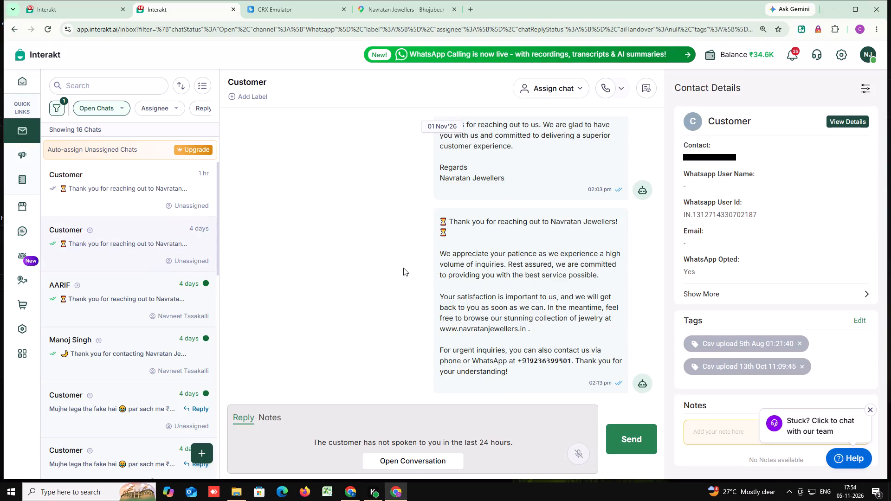
scroll(403, 268, "up", 3)
left_click(799, 342)
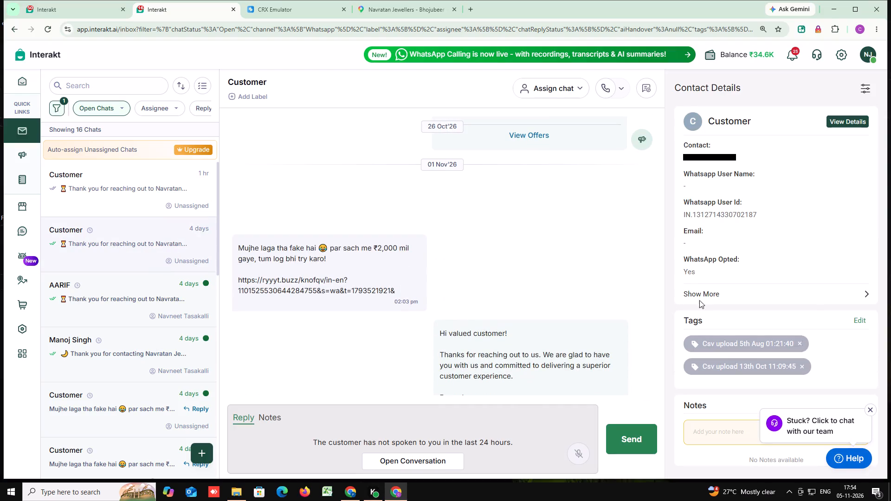
left_click(643, 92)
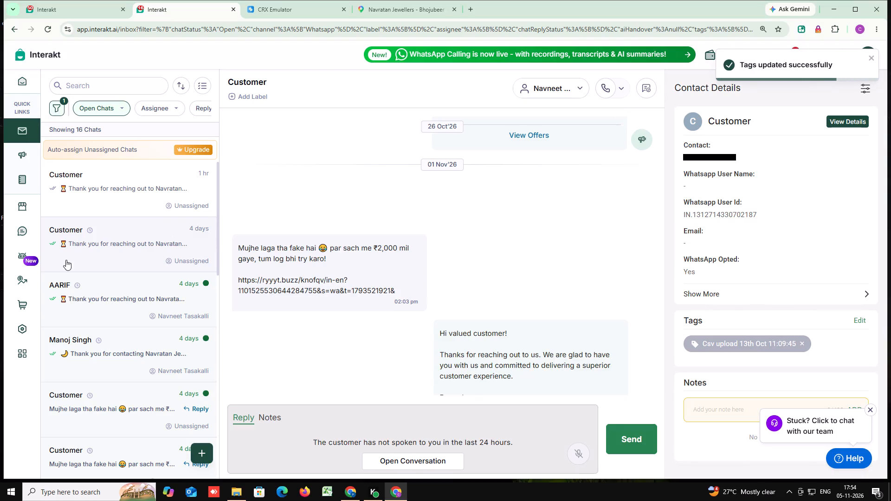
Open the AARIF chat, review its 1 Nov messages, and close it without changing its tags.
left_click(103, 244)
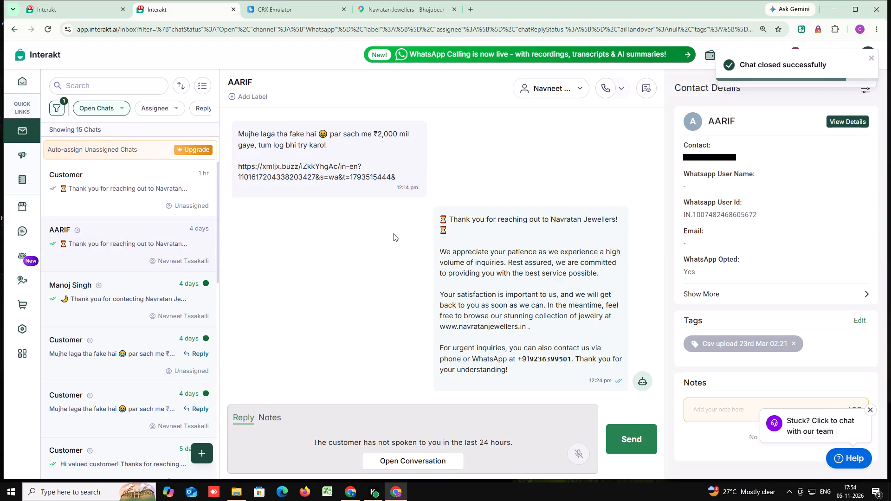
scroll(352, 248, "up", 2)
left_click(644, 87)
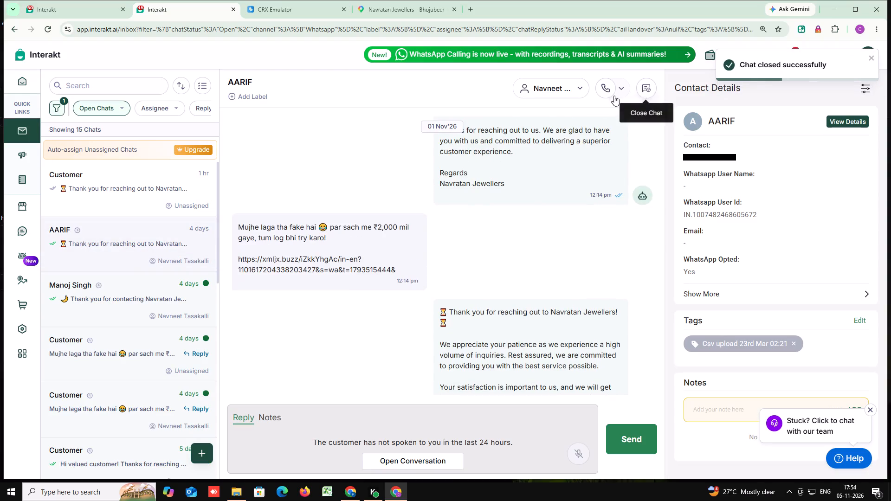
Open the assigned 4-day-old chat ending with the store-closed auto-reply, review its messages back to 15 Oct, and close it.
left_click(125, 247)
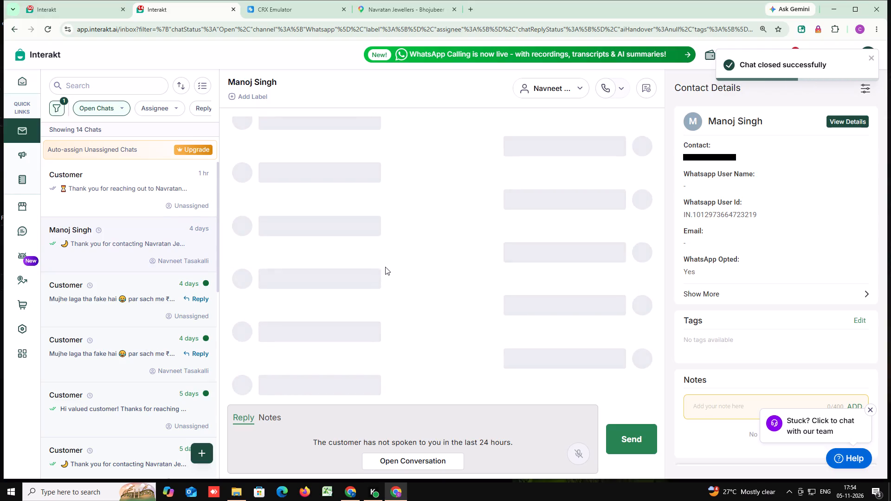
scroll(386, 254, "up", 7)
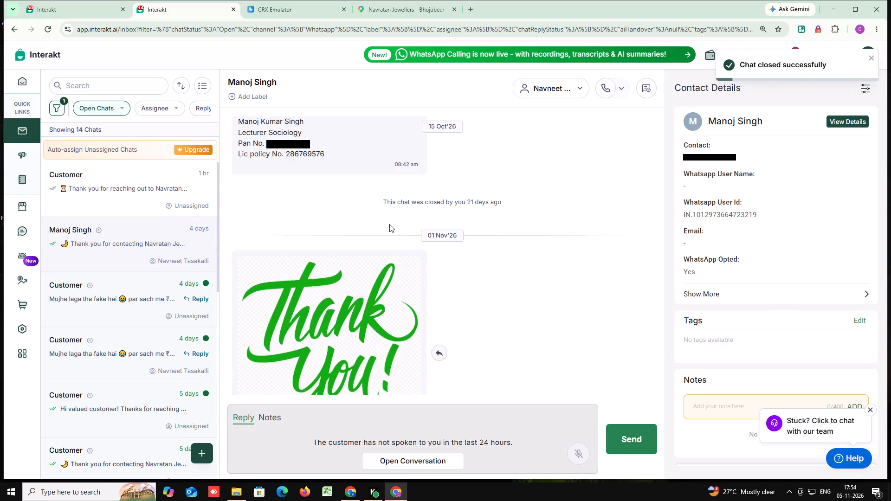
scroll(417, 229, "up", 3)
left_click(654, 90)
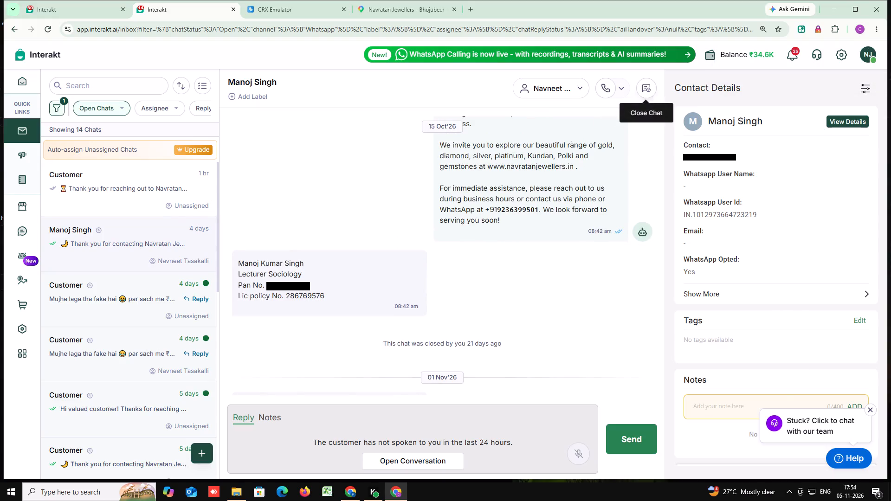
Open the unassigned 4-day-old chat ending with the ₹2,000 link message, review its messages, and close it.
left_click(122, 244)
scroll(394, 273, "up", 3)
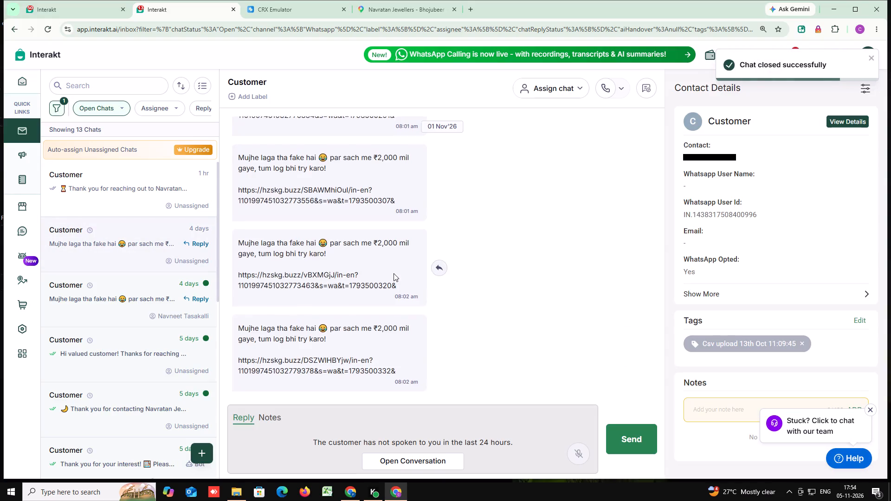
scroll(394, 273, "up", 2)
left_click(647, 86)
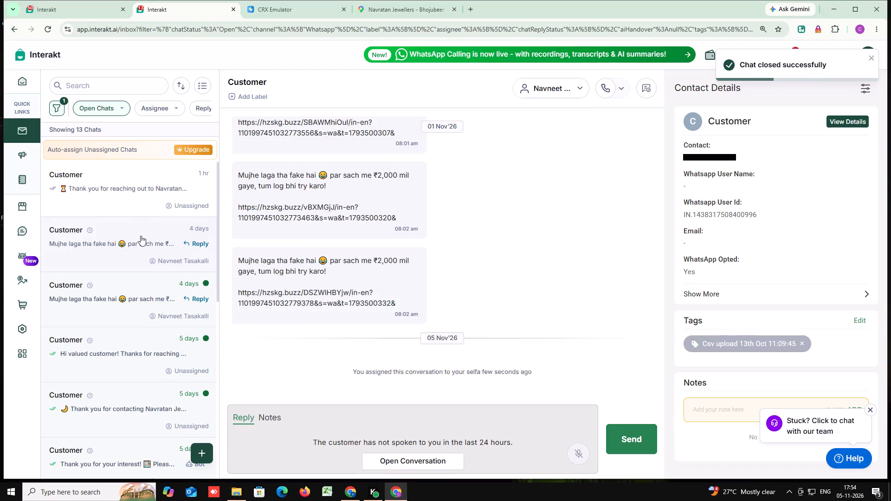
Open the assigned 4-day-old ₹2,000 link chat, remove Csv upload 5th Aug 01:21:40 and 13th Oct 11:09:45, and close it.
left_click(138, 237)
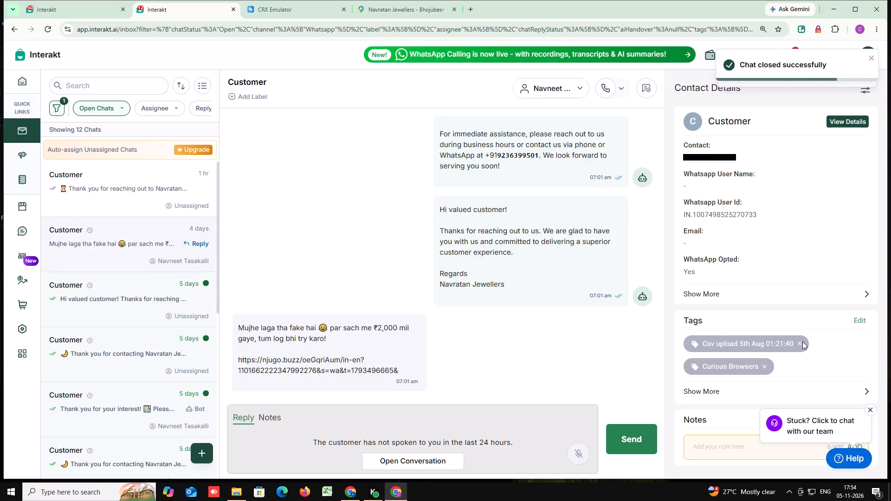
left_click(801, 342)
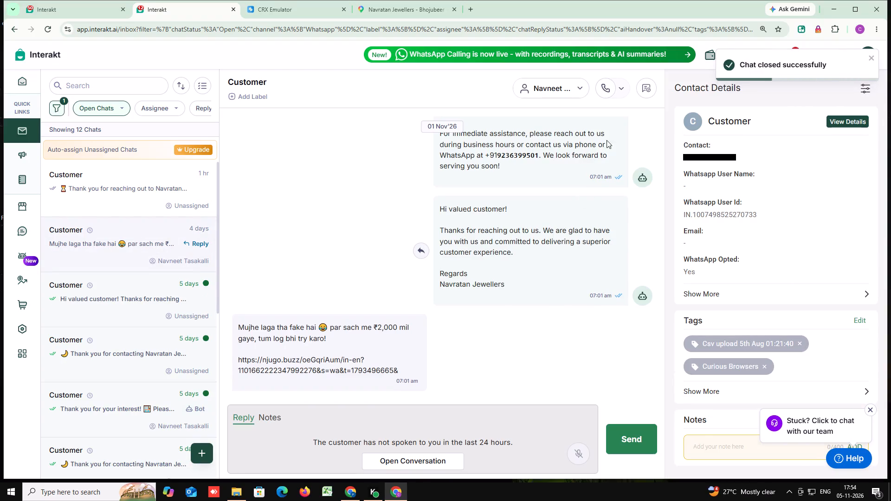
left_click(801, 366)
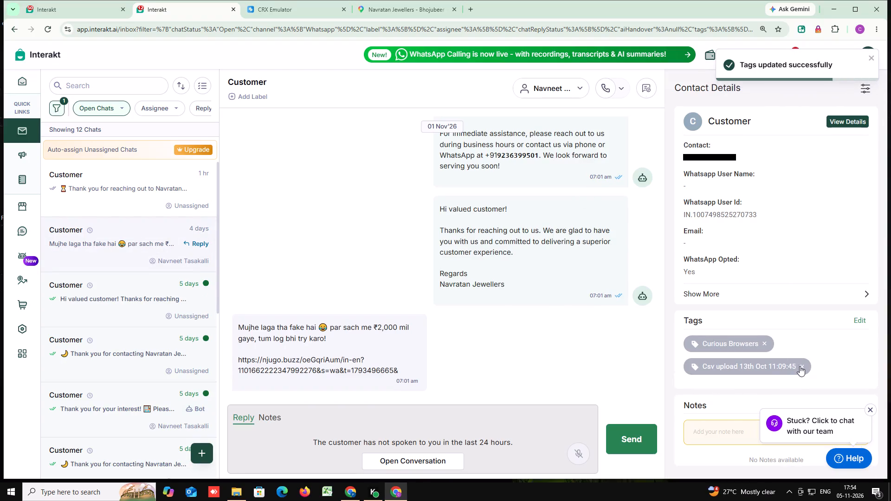
left_click(647, 83)
Open the first unassigned 5-day-old chat ending with the Hi valued customer reply, remove Csv upload 5th Aug 01:21:40, and close it.
left_click(99, 250)
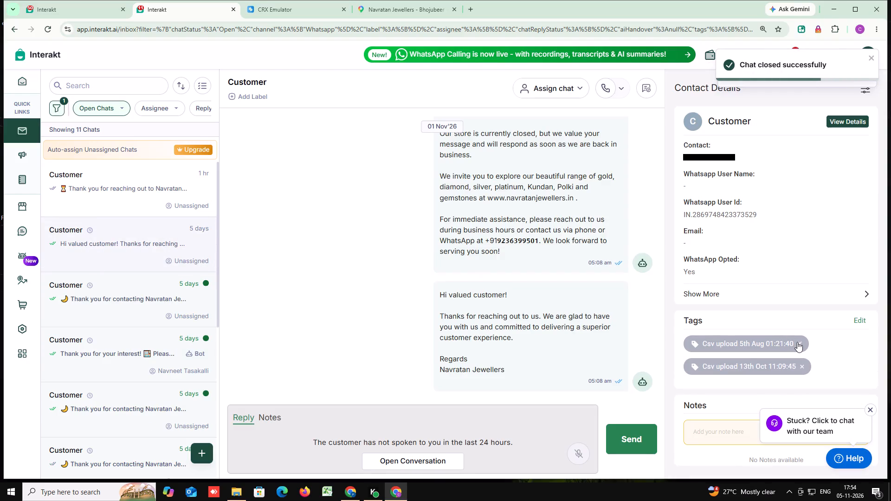
left_click(797, 342)
scroll(423, 276, "up", 5)
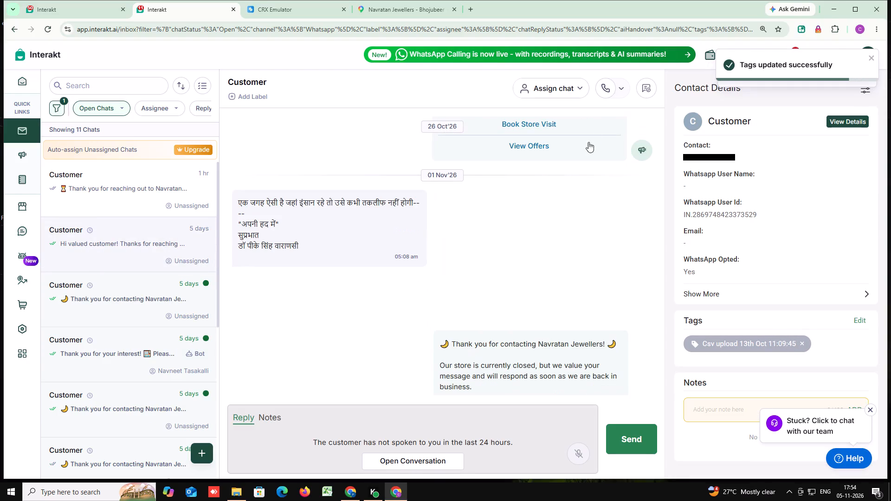
left_click(643, 84)
Open the first unassigned 5-day-old chat ending with the store-closed auto-reply, remove Csv upload 5th Aug 01:21:40, and close it.
left_click(124, 250)
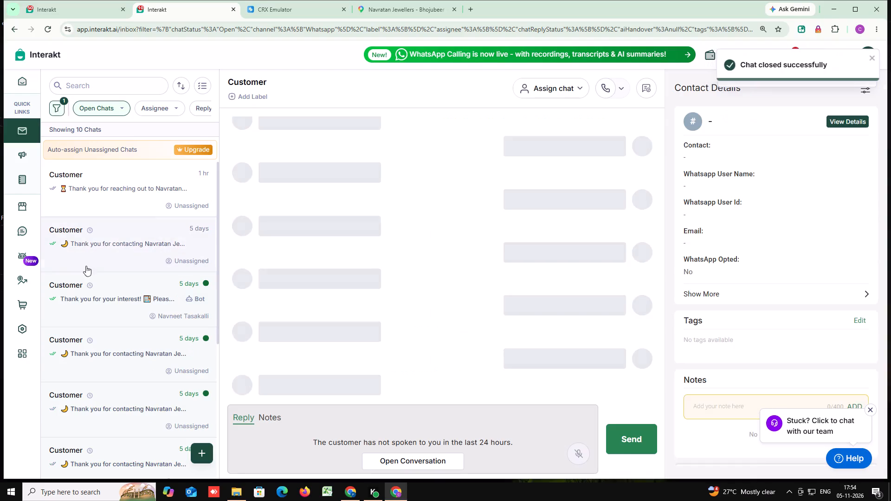
scroll(494, 234, "up", 5)
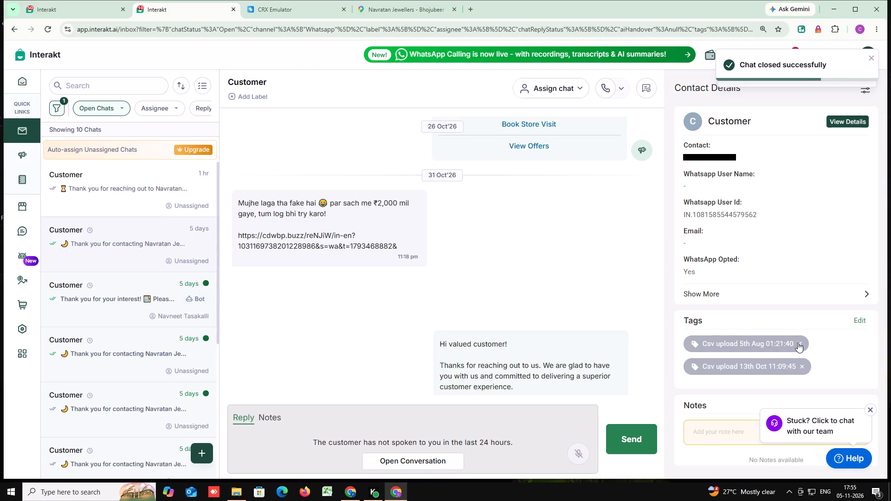
left_click(799, 342)
left_click(649, 87)
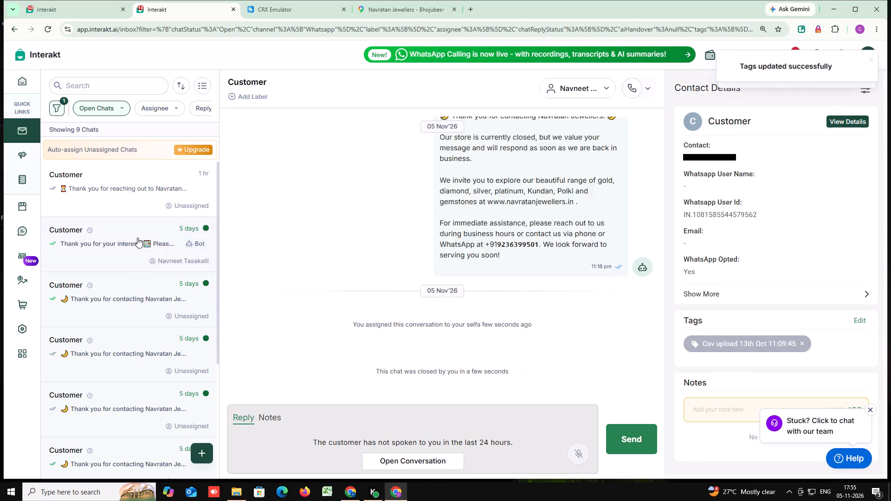
Open the assigned 5-day-old chat ending with the bot's store-visit reply, review its 31 Oct messages, and close it.
left_click(137, 238)
scroll(532, 267, "up", 6)
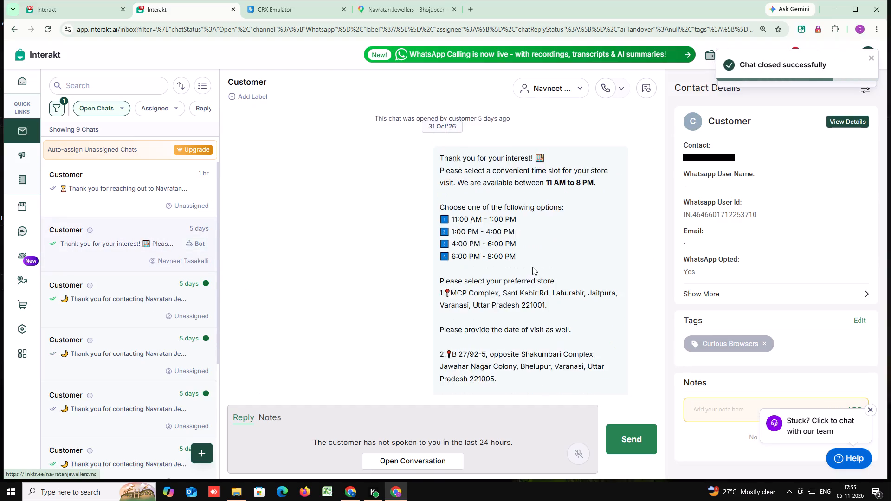
scroll(532, 267, "up", 4)
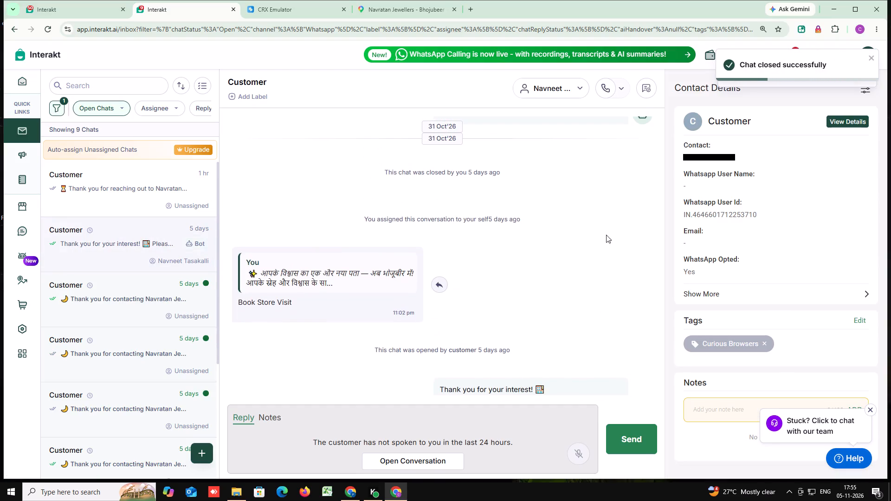
left_click(645, 88)
Open the topmost 5-day-old chat ending with the store-closed auto-reply, remove Csv upload 5th Aug 01:21:40, review its messages, and close it.
left_click(137, 242)
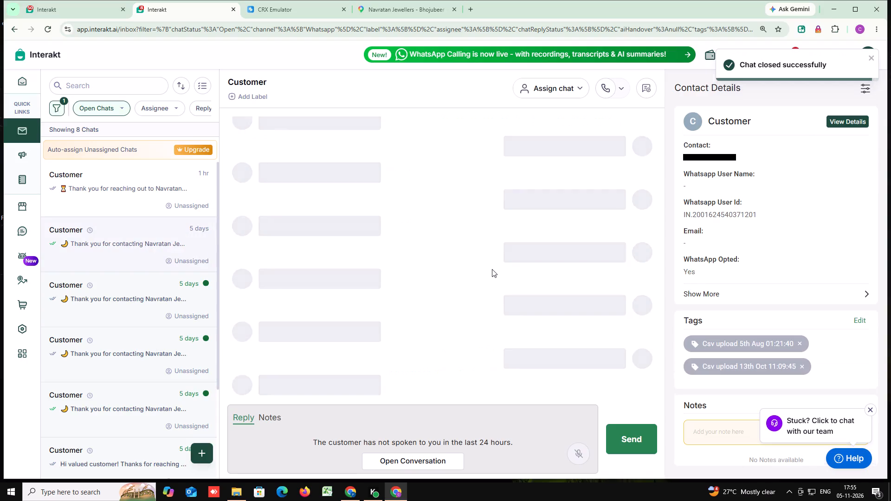
left_click(801, 343)
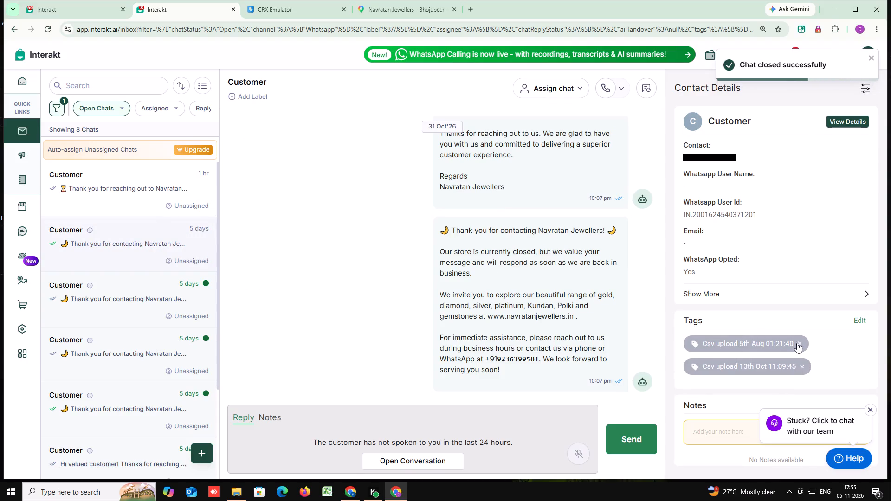
scroll(433, 285, "up", 5)
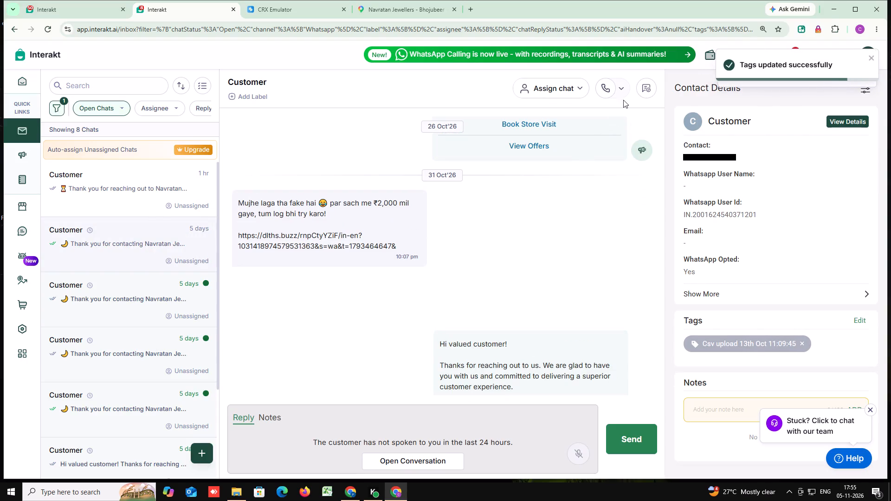
left_click(645, 88)
Open the next unassigned 5-day-old store-closed auto-reply chat, review its messages back to 29 Oct, remove Csv upload 5th Aug 01:21:40, and close it.
left_click(132, 248)
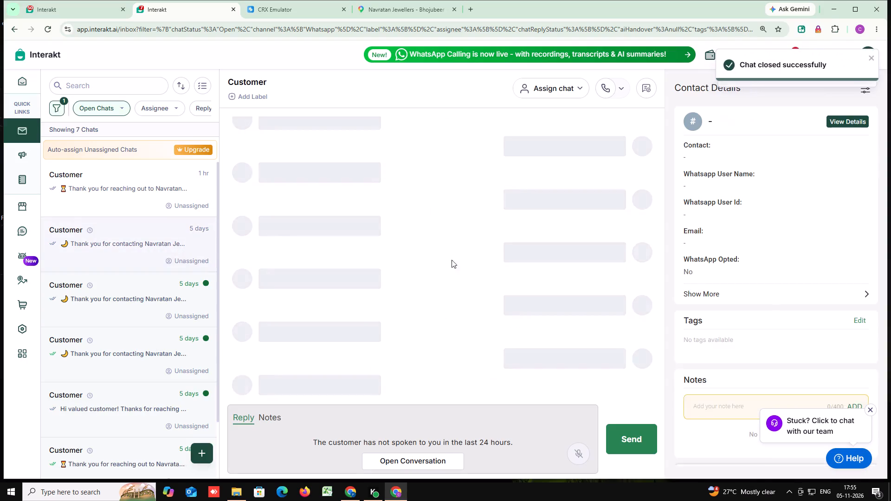
scroll(449, 267, "up", 6)
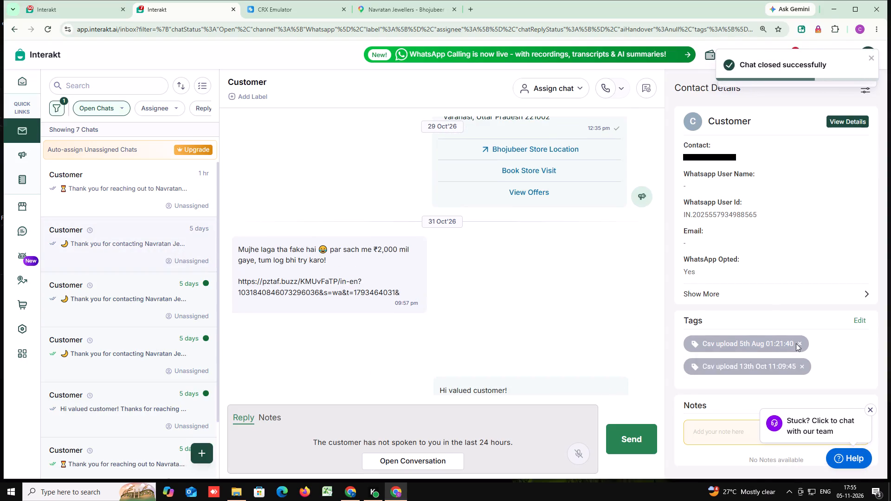
left_click(799, 345)
left_click(646, 90)
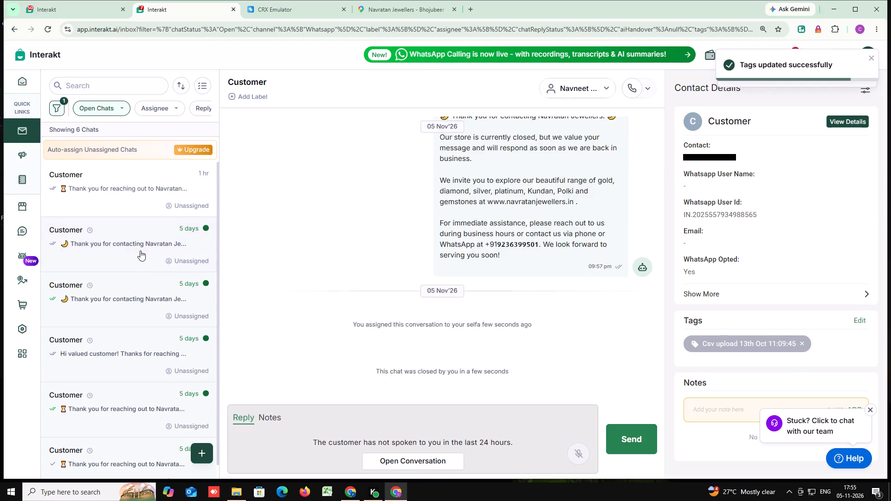
Open the topmost 5-day-old chat ending with the store-closed auto-reply, review its 31 Oct messages, and close it.
left_click(140, 249)
scroll(463, 291, "up", 6)
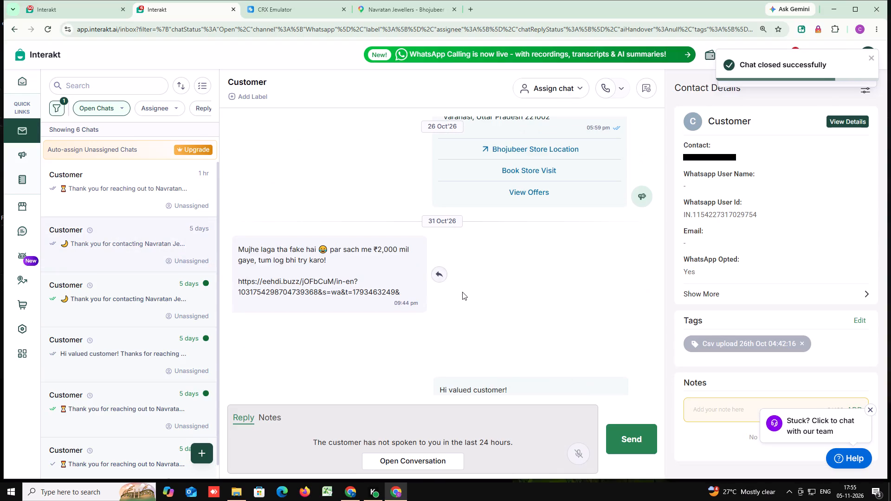
left_click(648, 85)
Open the remaining store-closed auto-reply chat, review its 31 Oct messages, remove Csv upload 5th Aug 01:21:40, and close it.
left_click(125, 249)
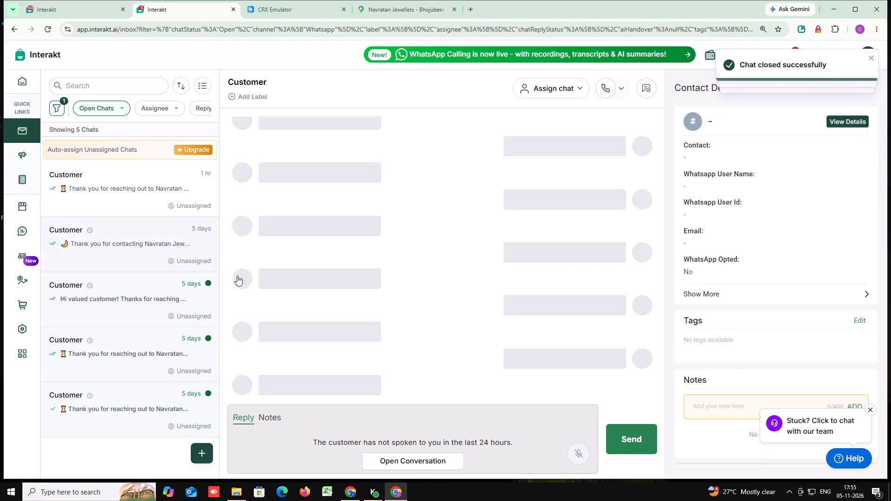
scroll(441, 290, "up", 5)
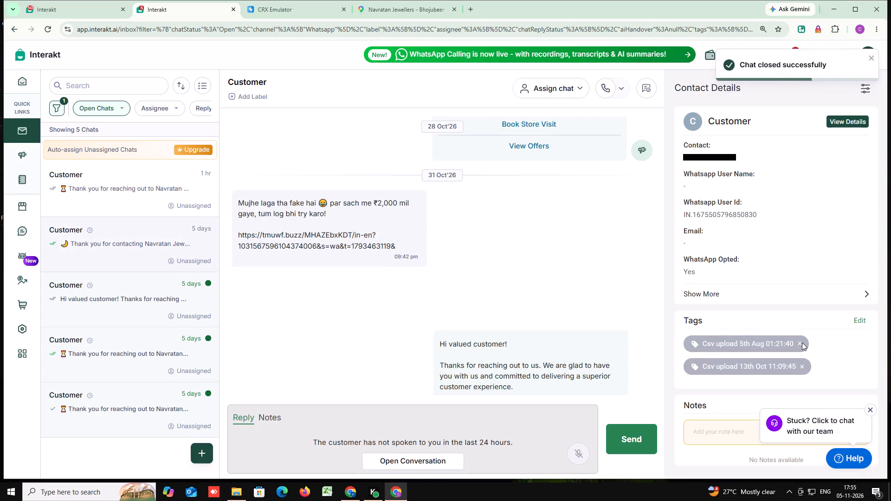
left_click(798, 342)
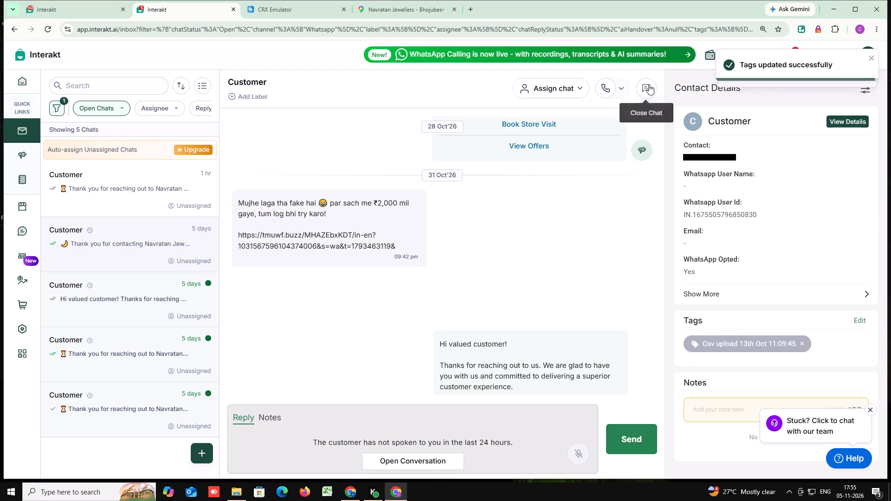
left_click(649, 84)
Open the 5-day-old chat ending with the "Hi valued customer!" reply, review its 31 Oct messages, and close it.
left_click(125, 248)
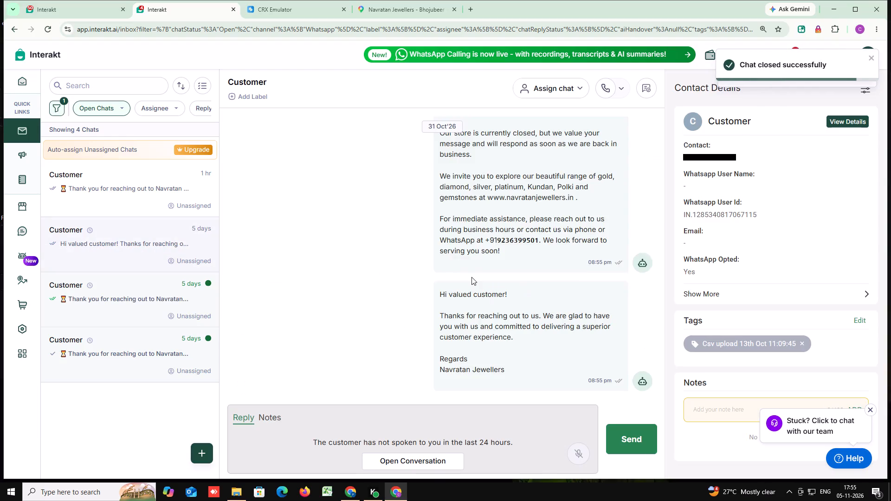
scroll(471, 277, "up", 5)
left_click(646, 90)
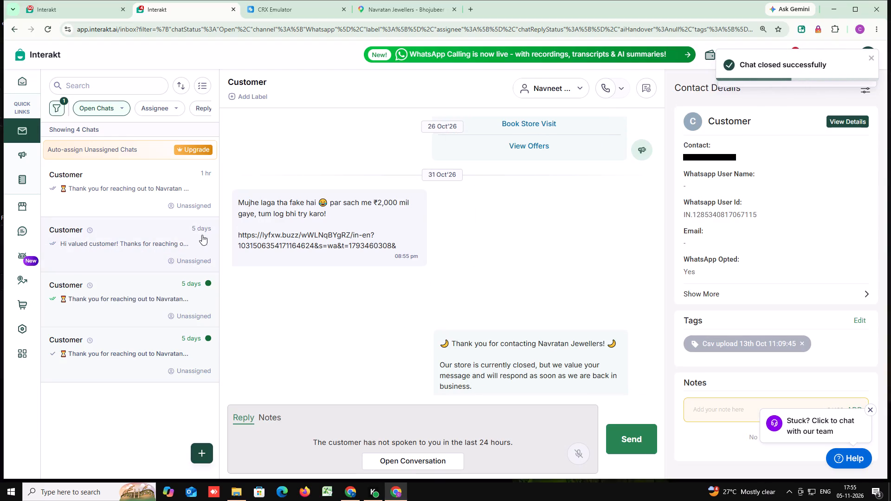
Open the first 5-day-old chat ending with the "Thank you for reaching out" auto-reply, review its 31 Oct messages, and close it.
left_click(152, 247)
scroll(474, 298, "up", 5)
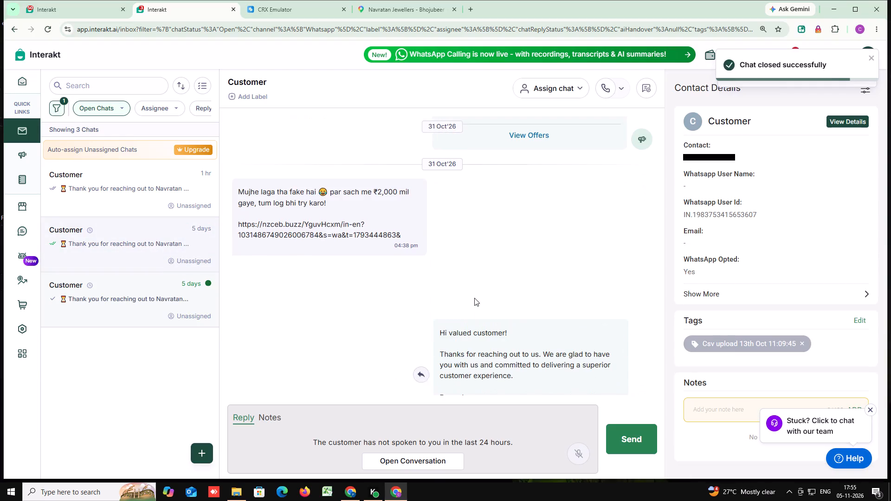
left_click(646, 85)
Open the last 5-day-old chat, remove Csv upload 30th Oct 05:46:00, review its 31 Oct messages, and close it.
left_click(161, 241)
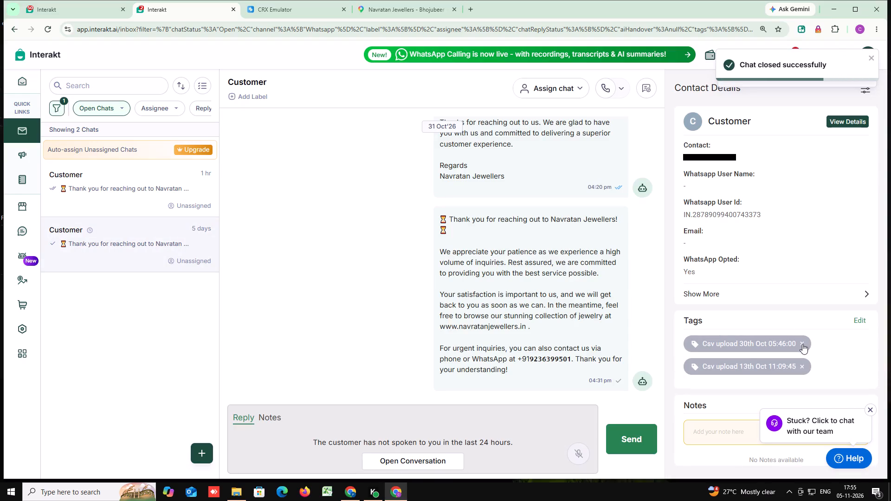
left_click(802, 344)
scroll(313, 270, "up", 5)
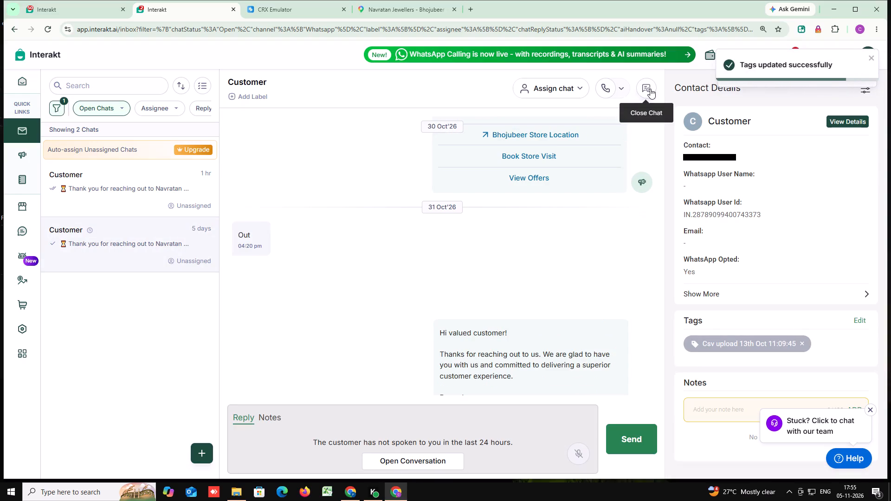
left_click(650, 88)
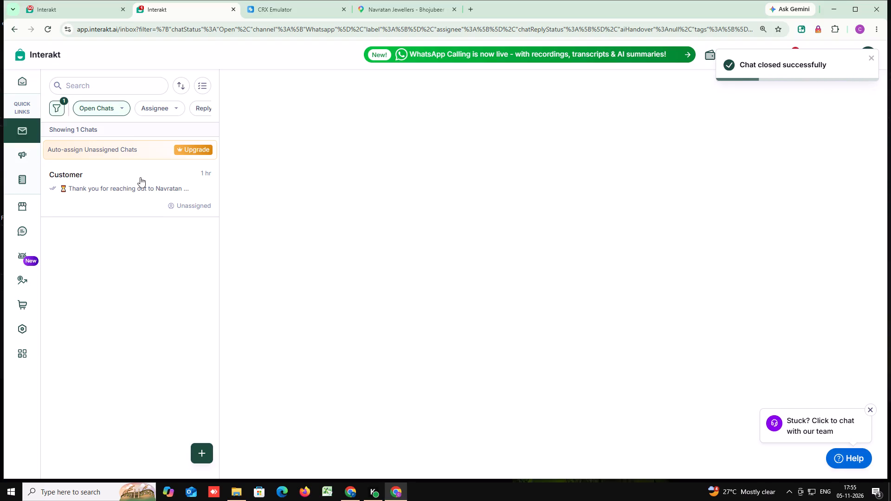
Open the remaining 1-hour-old unassigned chat, review its 5 Nov text and voice messages, and close it.
left_click(140, 177)
scroll(431, 262, "up", 2)
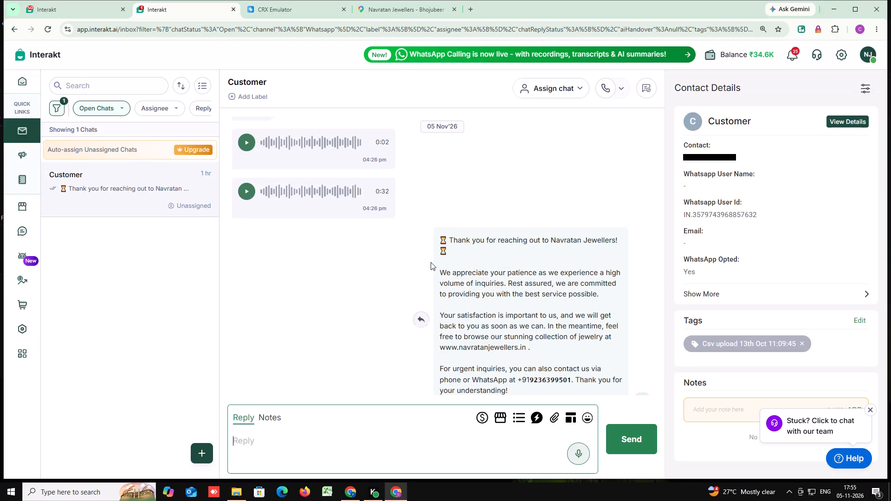
scroll(431, 262, "up", 4)
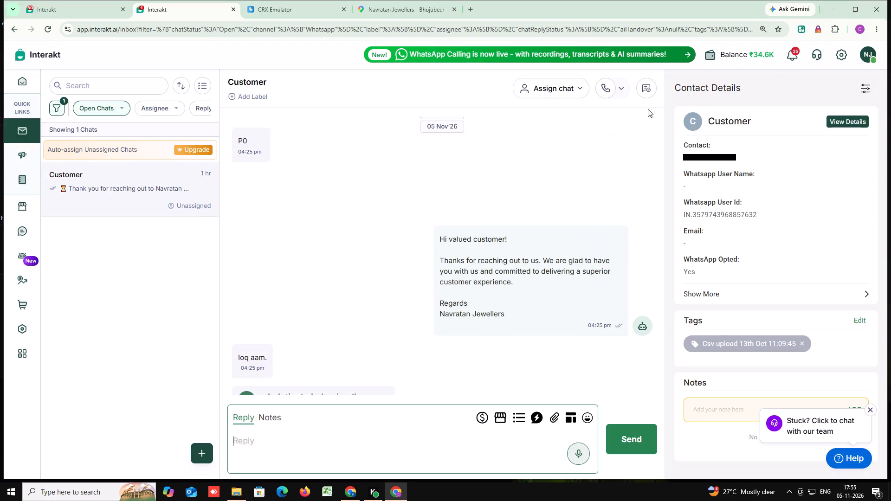
left_click(649, 88)
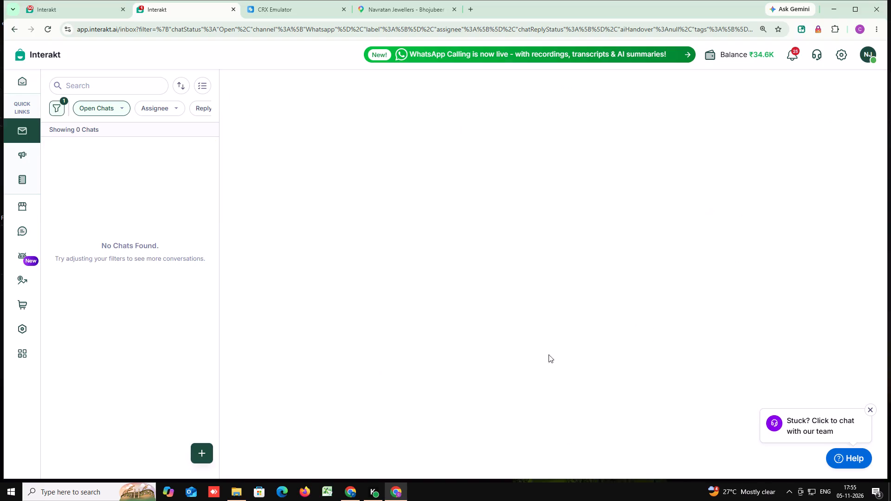
Reopen the inbox and reset all of its chat filters.
left_click(31, 126)
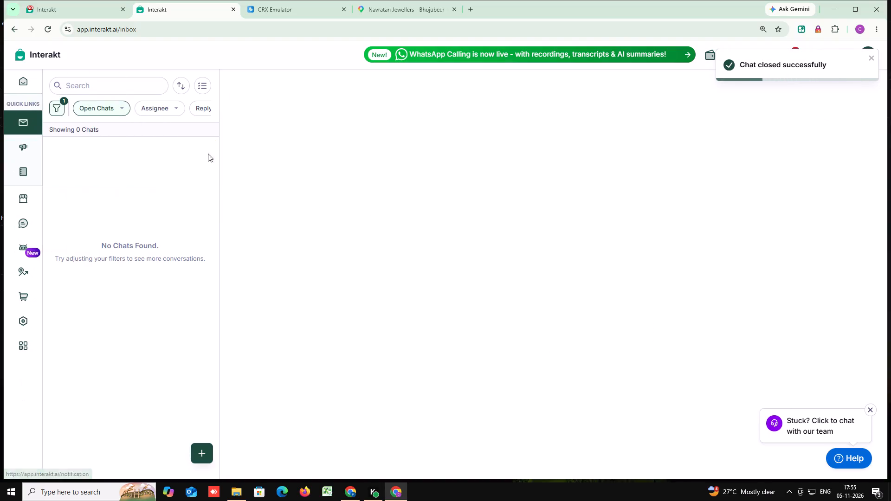
left_click(58, 112)
left_click(377, 370)
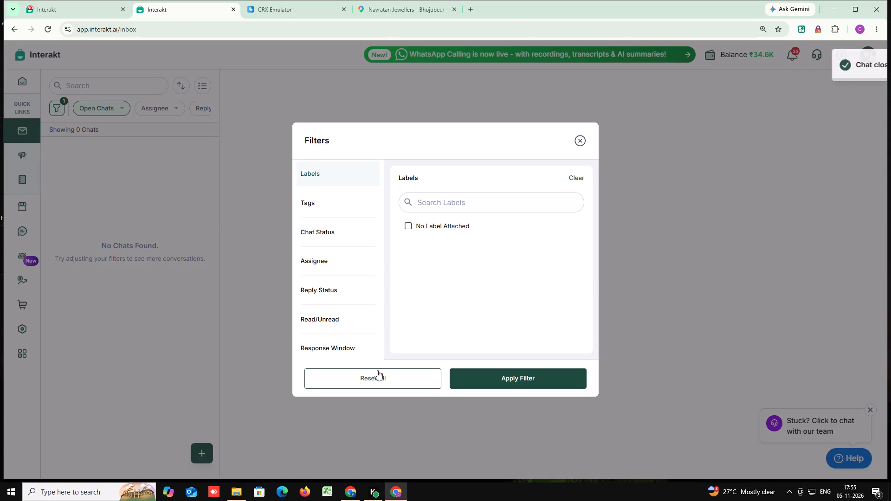
Start a search in the inbox chat list.
left_click(97, 85)
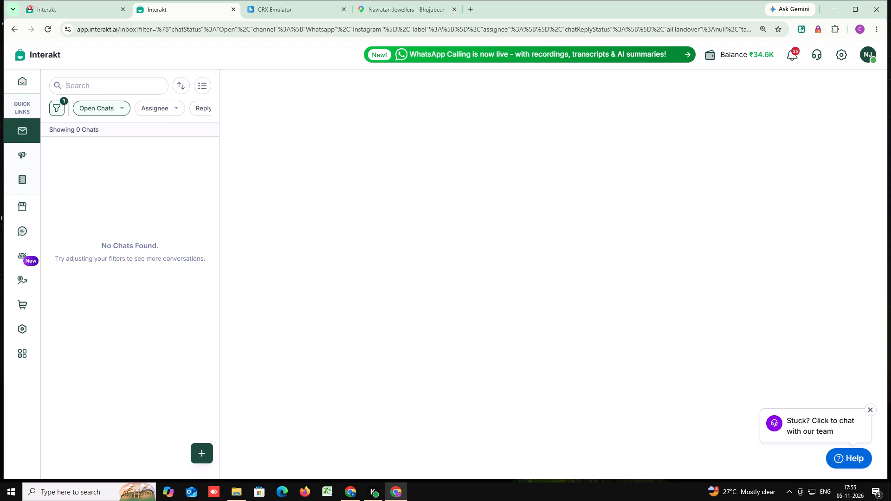
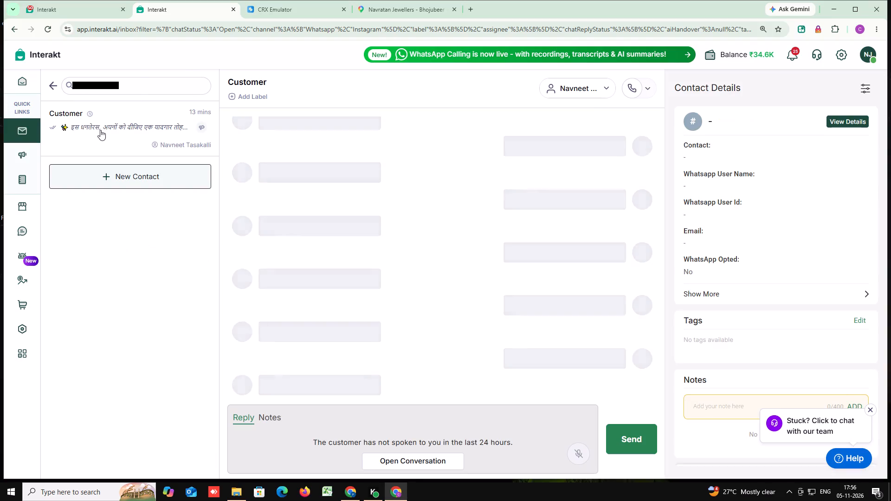
Open the customer's chat from the search results and review the 5 Nov Dhanteras campaign message with its video and showroom details.
left_click(102, 129)
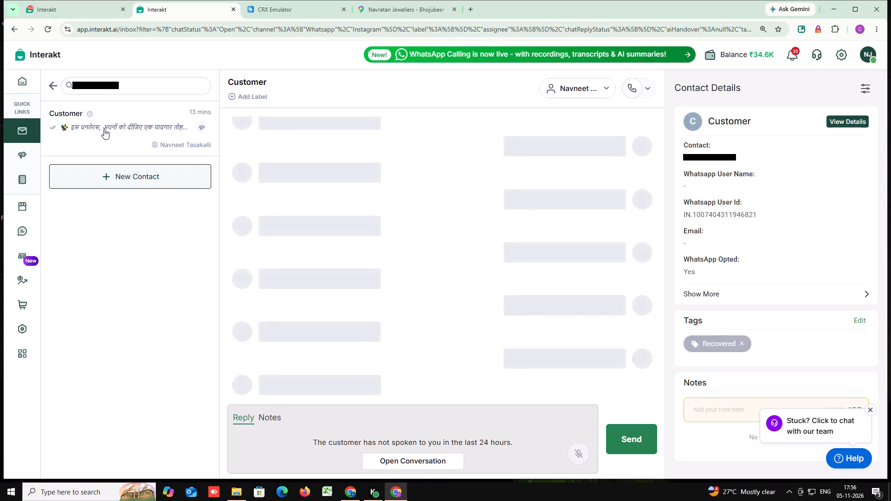
left_click(104, 129)
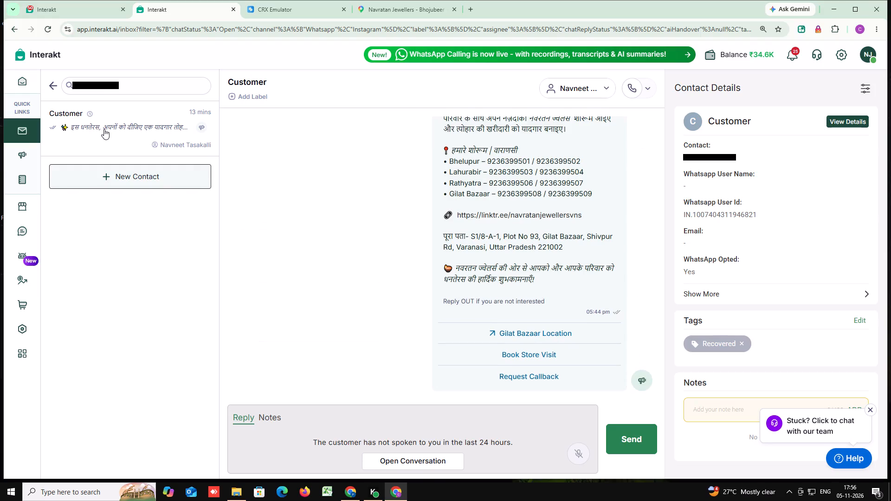
scroll(350, 224, "up", 5)
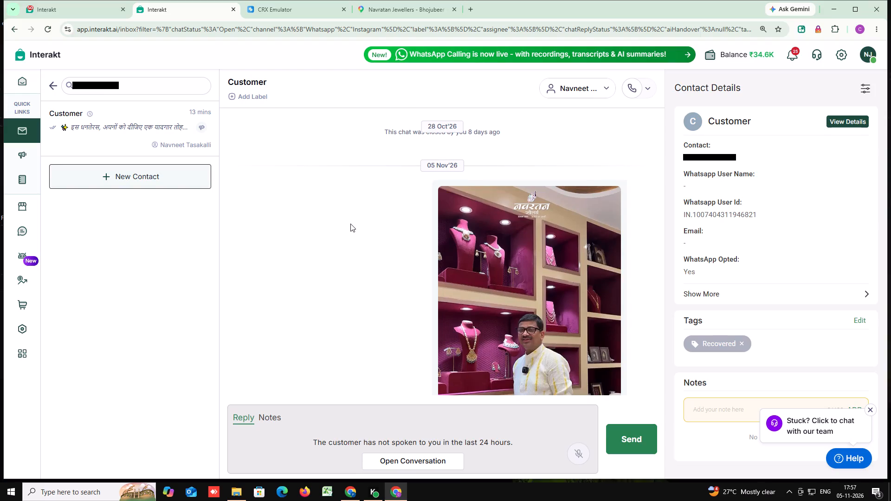
scroll(350, 224, "down", 5)
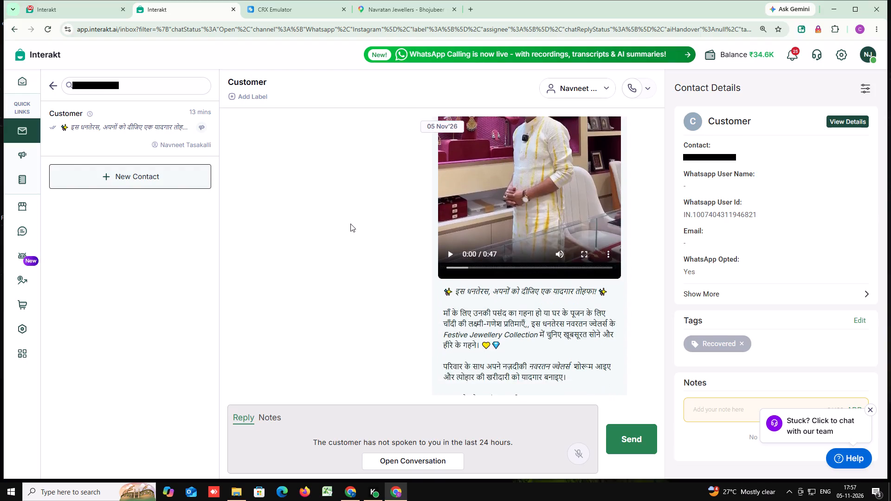
scroll(350, 224, "down", 2)
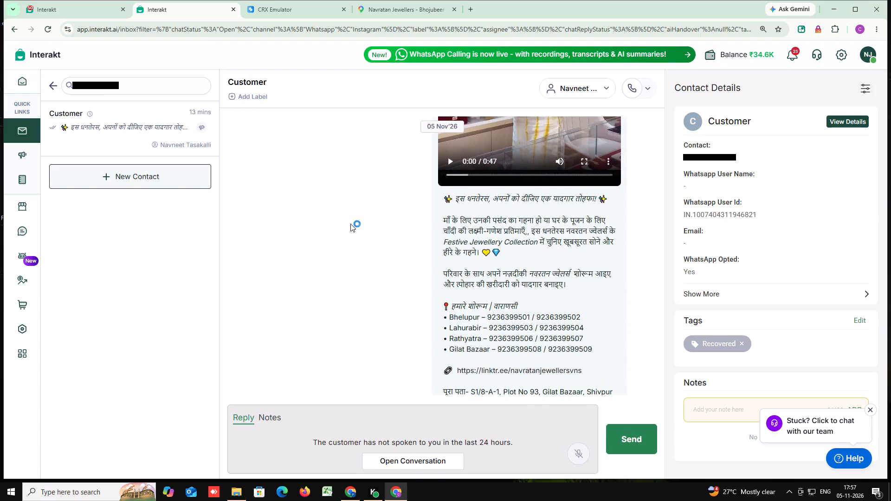
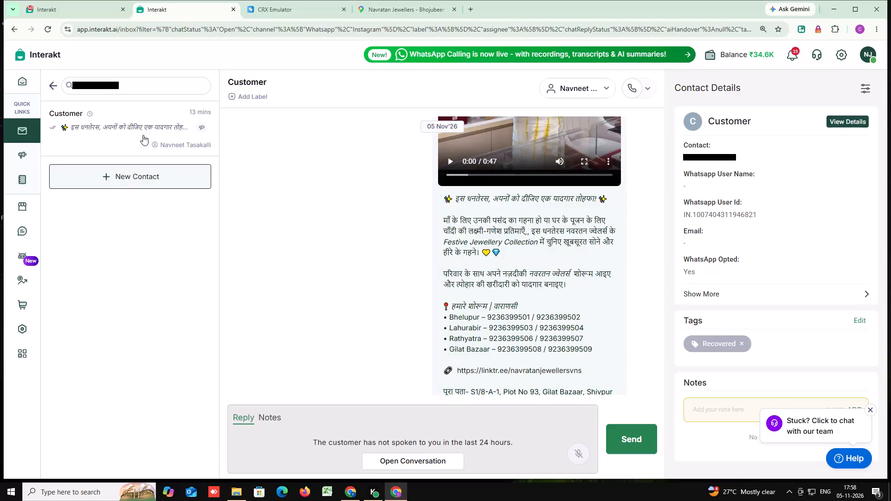
Open the matching customer's chat from the inbox search results.
left_click(143, 135)
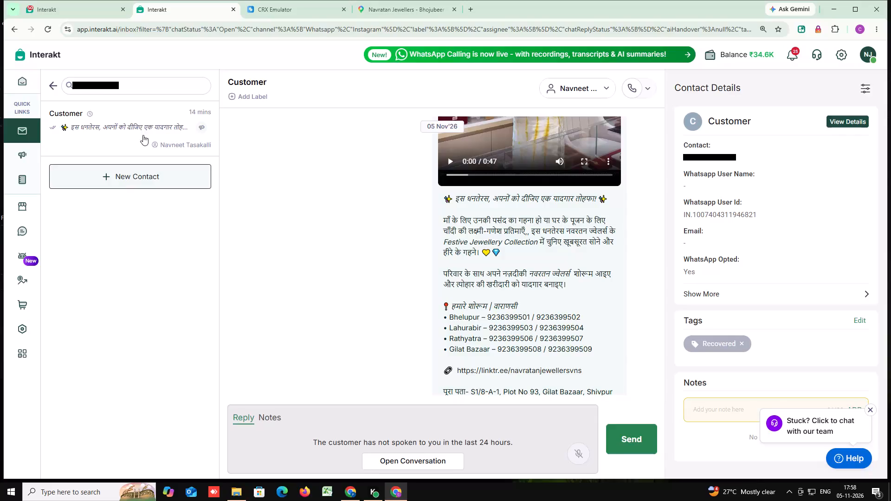
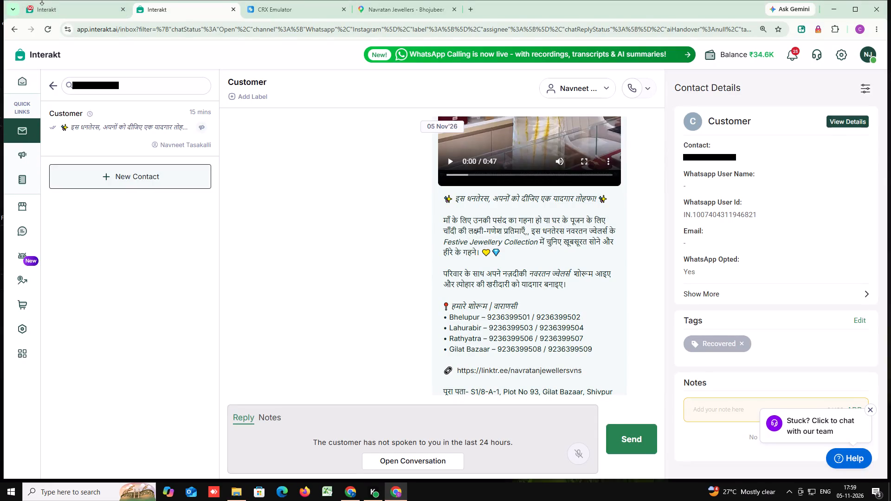
Switch to the open zero_percent_offer template and review the end of its message body around the Linktree link.
left_click(58, 13)
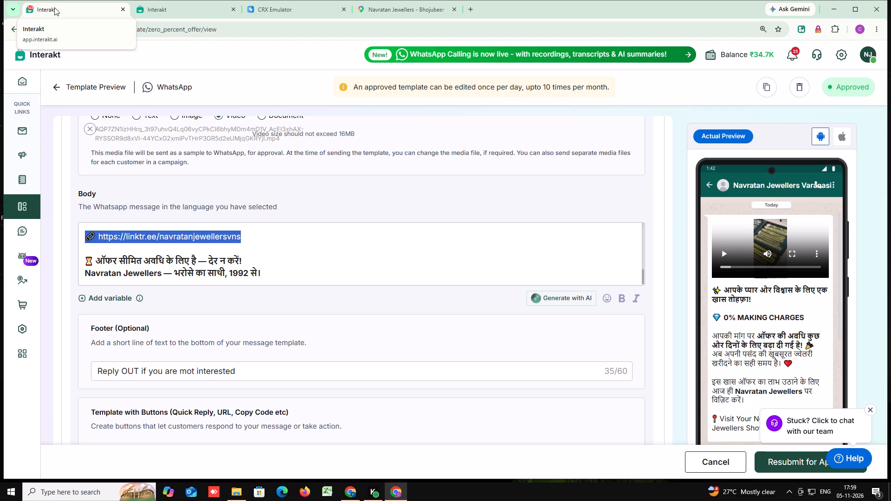
left_click(189, 249)
scroll(189, 249, "up", 1)
scroll(189, 249, "down", 3)
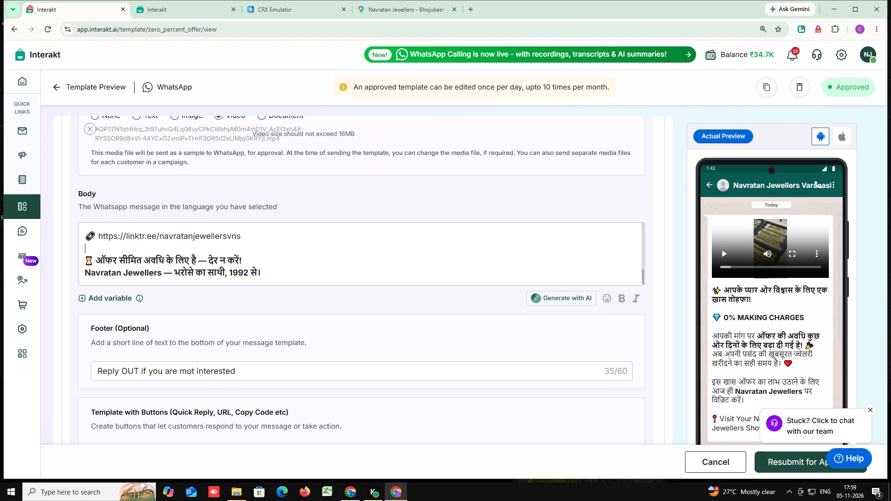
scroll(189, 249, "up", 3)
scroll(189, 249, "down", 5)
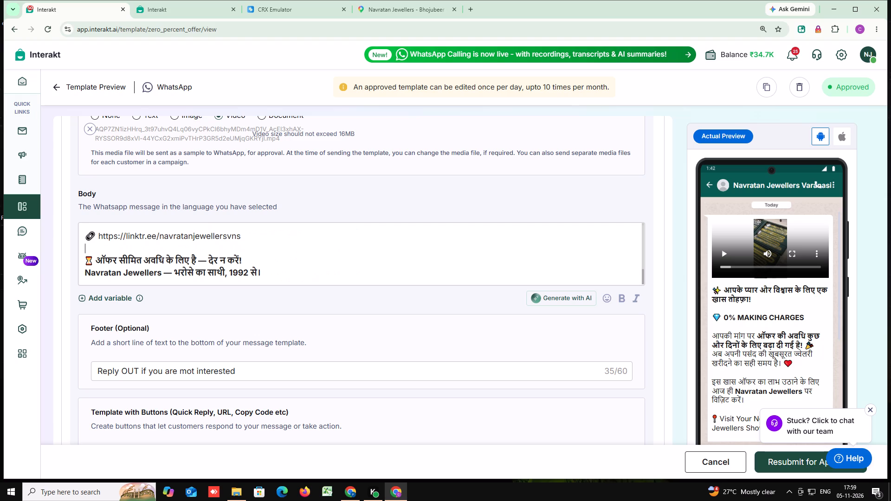
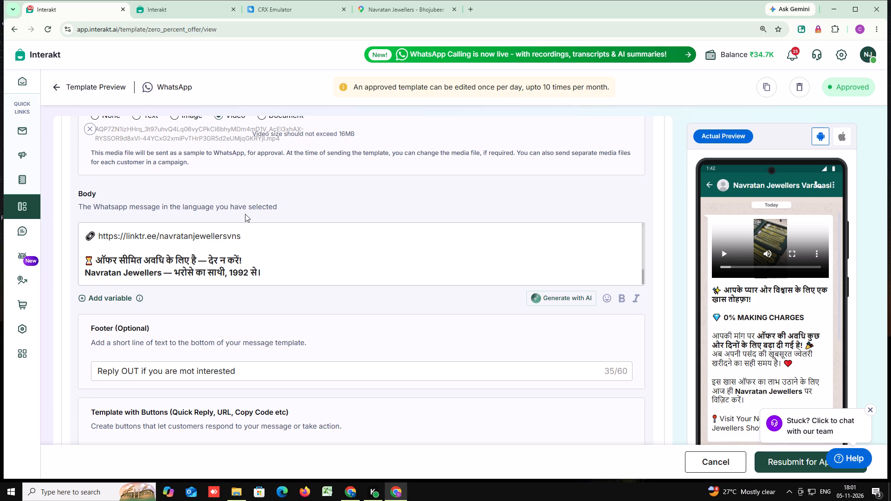
Return to the customer's inbox chat and review the sent Dhanteras message, including its video, body text, showroom details, footer and reply buttons.
left_click(202, 10)
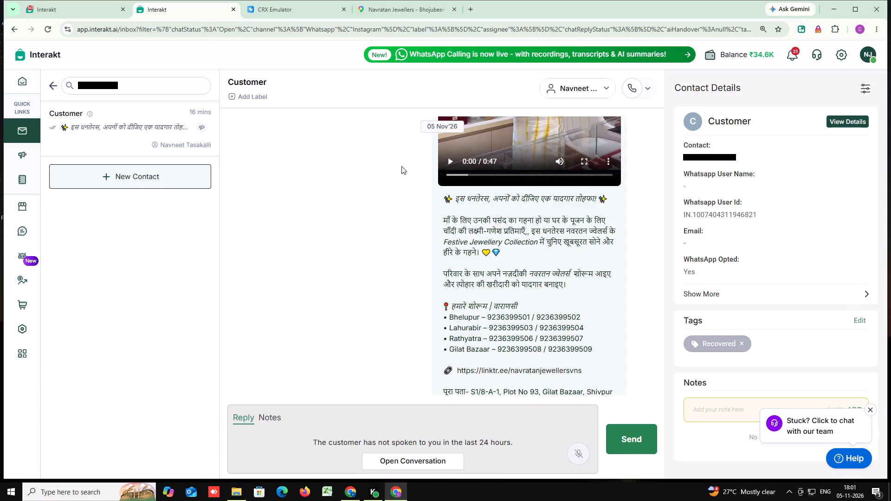
scroll(401, 166, "down", 6)
scroll(401, 166, "up", 4)
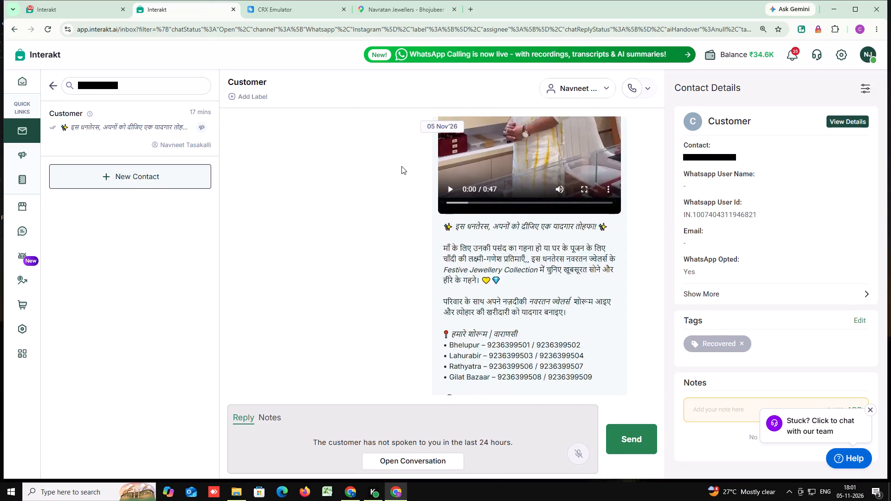
scroll(401, 166, "down", 4)
scroll(402, 167, "up", 1)
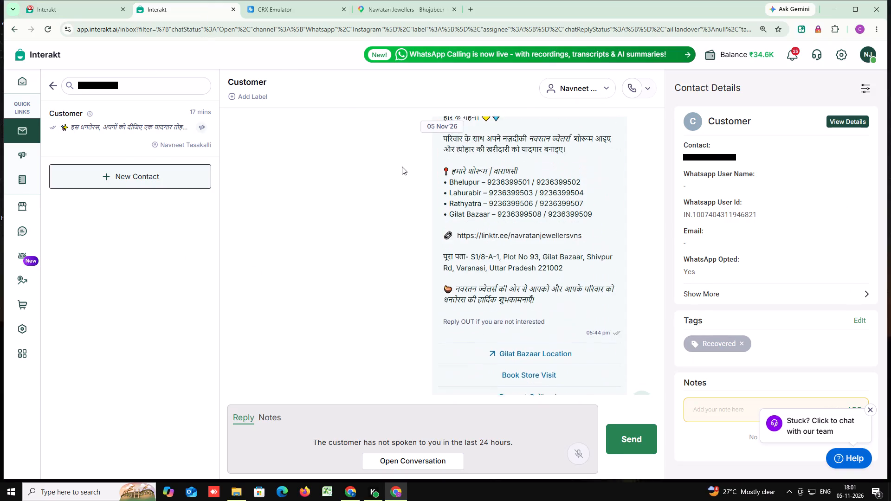
scroll(402, 167, "up", 4)
scroll(402, 167, "down", 1)
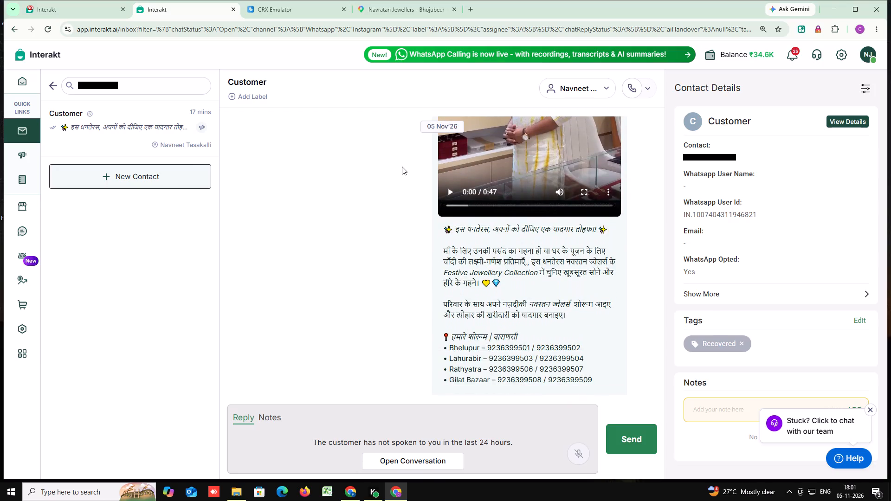
scroll(402, 167, "down", 6)
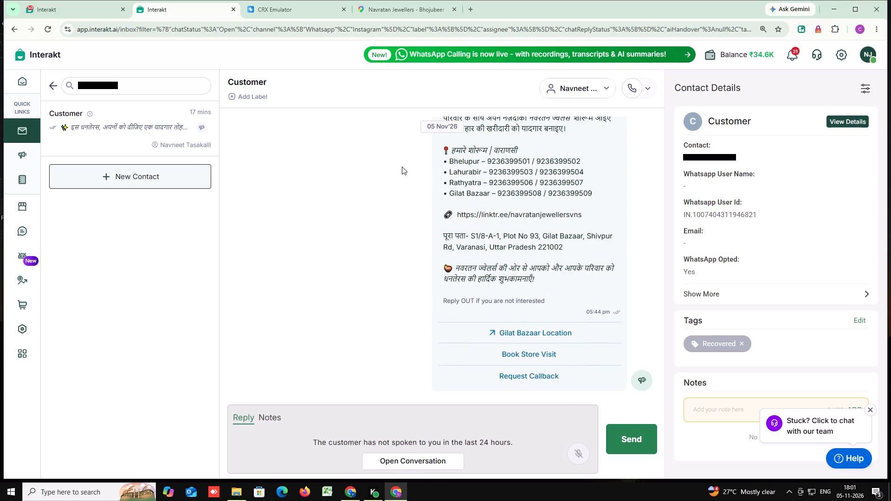
scroll(402, 167, "up", 8)
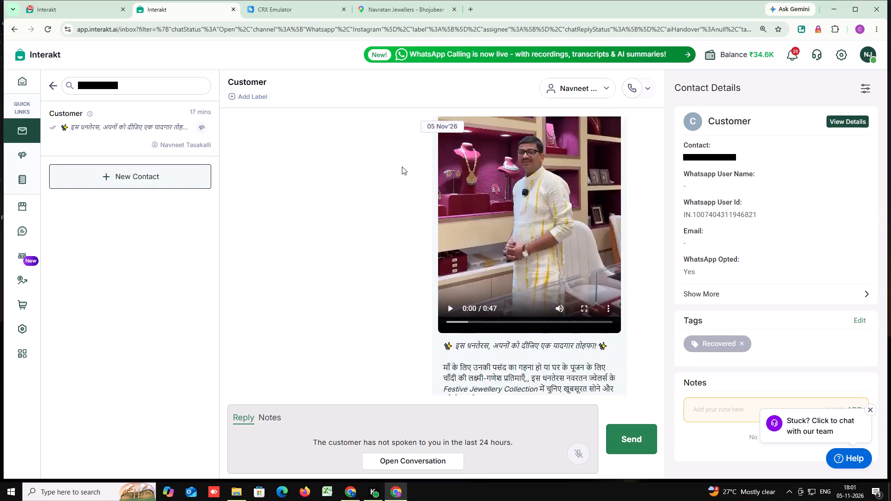
scroll(402, 167, "up", 2)
scroll(402, 167, "down", 1)
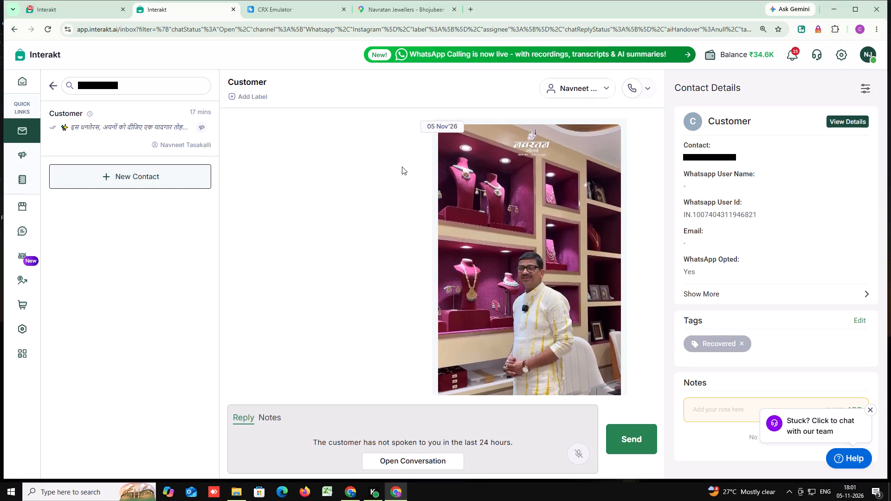
scroll(402, 167, "down", 14)
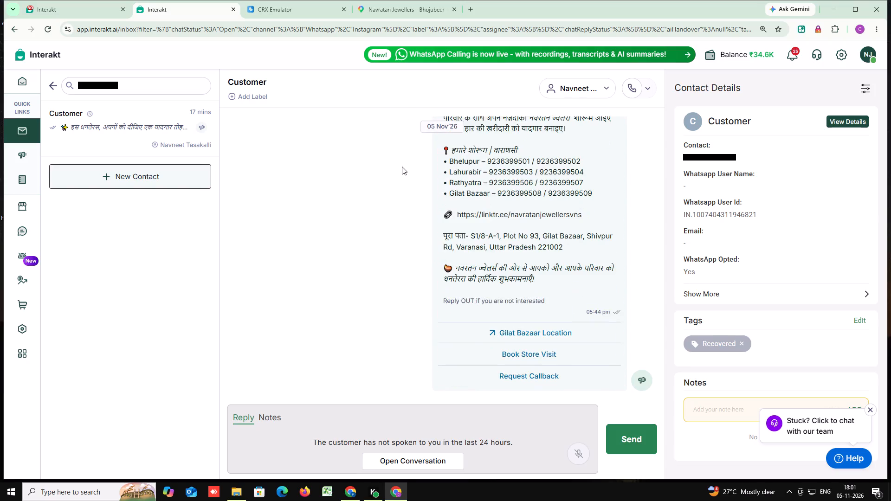
scroll(402, 167, "up", 8)
scroll(402, 167, "down", 5)
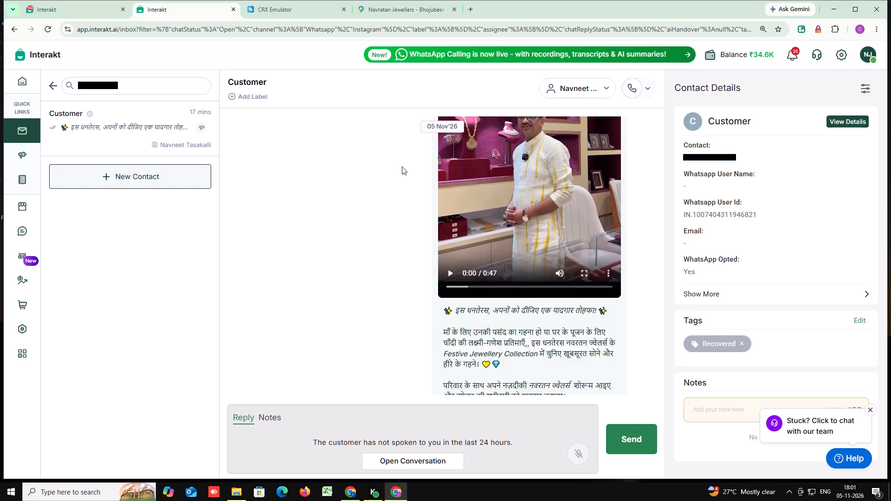
scroll(402, 167, "down", 2)
scroll(402, 167, "up", 6)
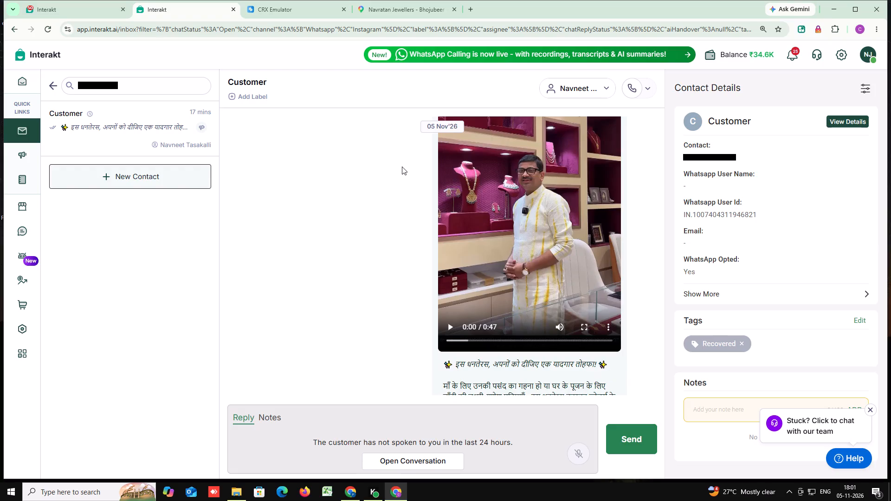
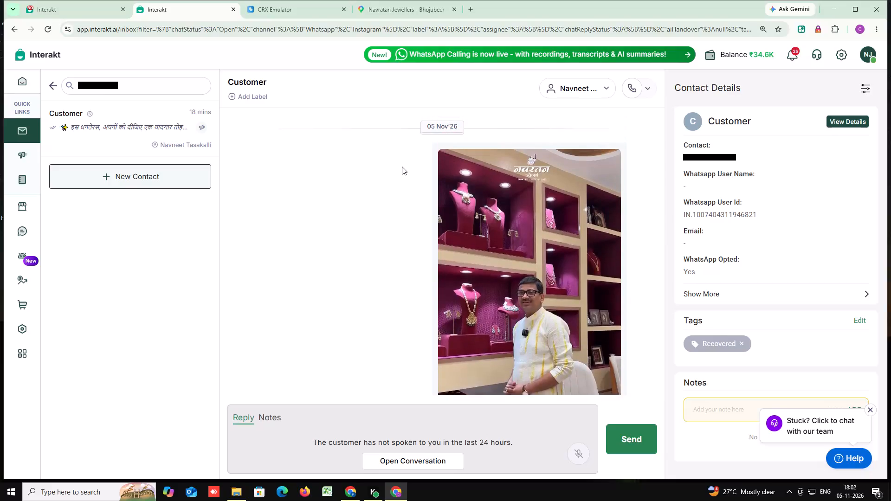
Recheck the video and opening Hindi text of the Dhanteras message sent in the customer's chat.
scroll(402, 167, "down", 1)
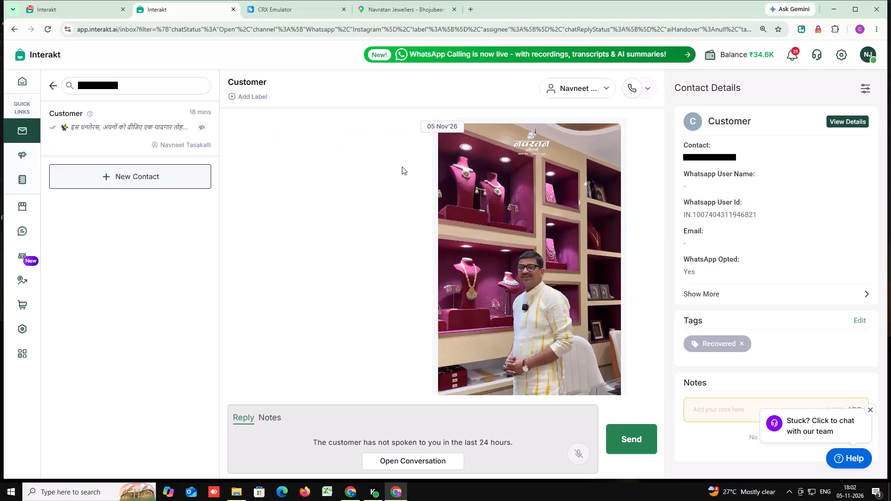
scroll(402, 167, "down", 3)
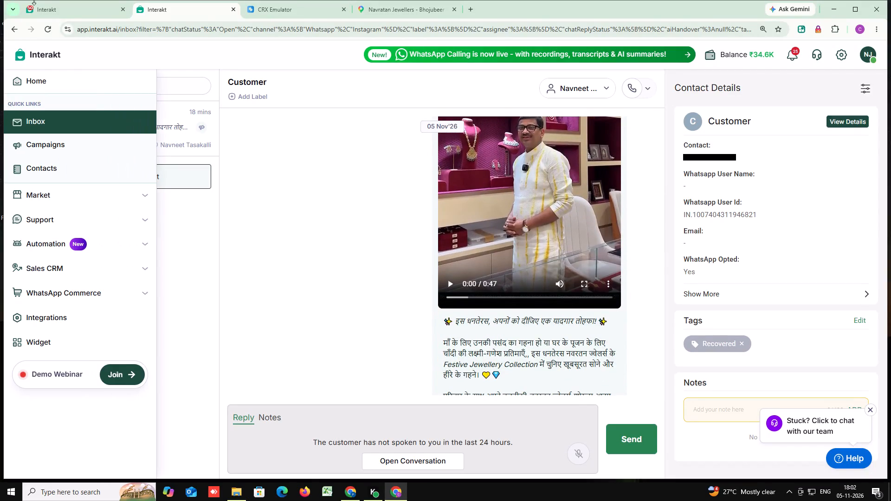
scroll(487, 222, "up", 1)
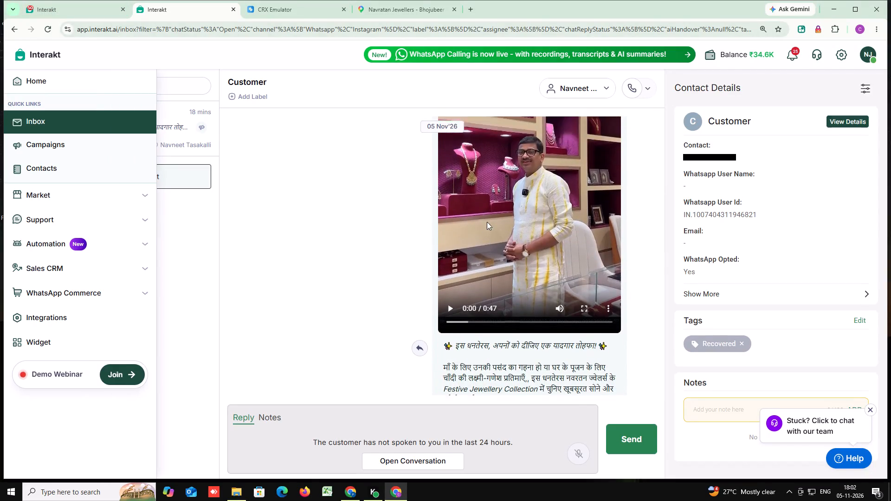
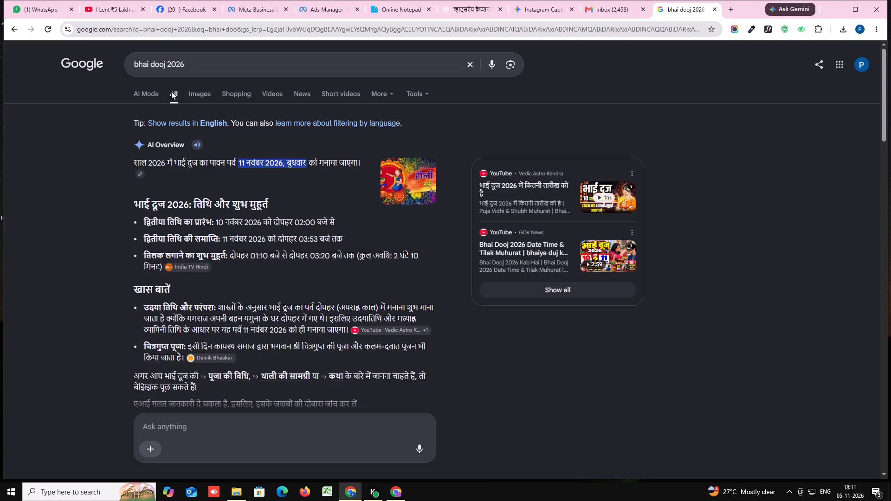
Select the entire "bhai dooj 2026" query in the Google search box.
left_click_drag(186, 64, 129, 62)
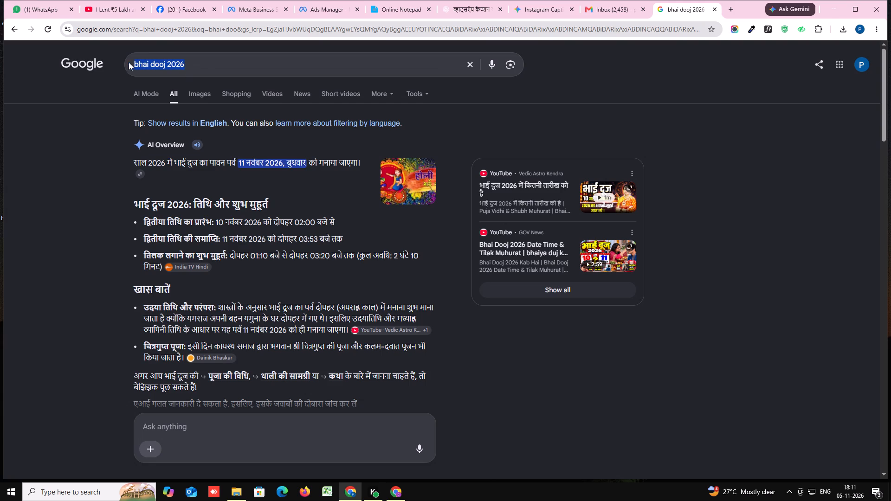
Replace the Google search with a search for valet parking.
left_click_drag(129, 62, 126, 62)
type("valet")
key("space")
left_click(174, 83)
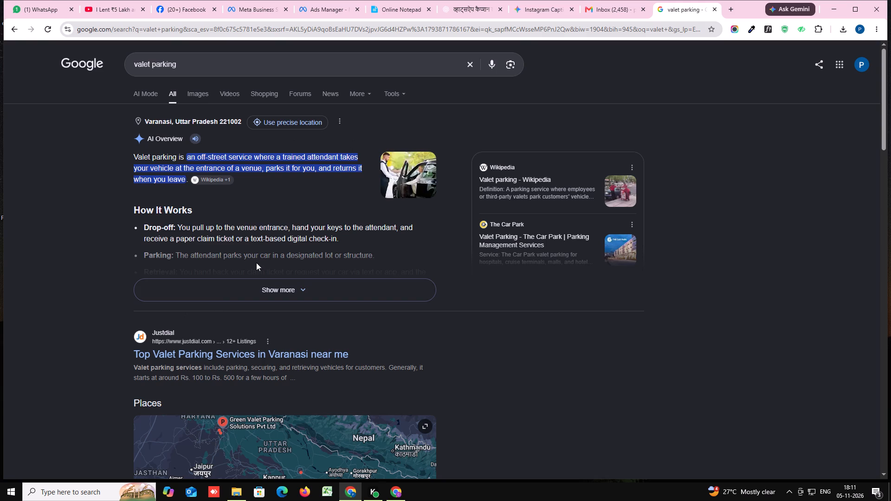
Return to the Interakt template and insert the line "🚗 Valet Parking Available" in the body, before the paragraph inviting families to the showroom.
left_click(393, 494)
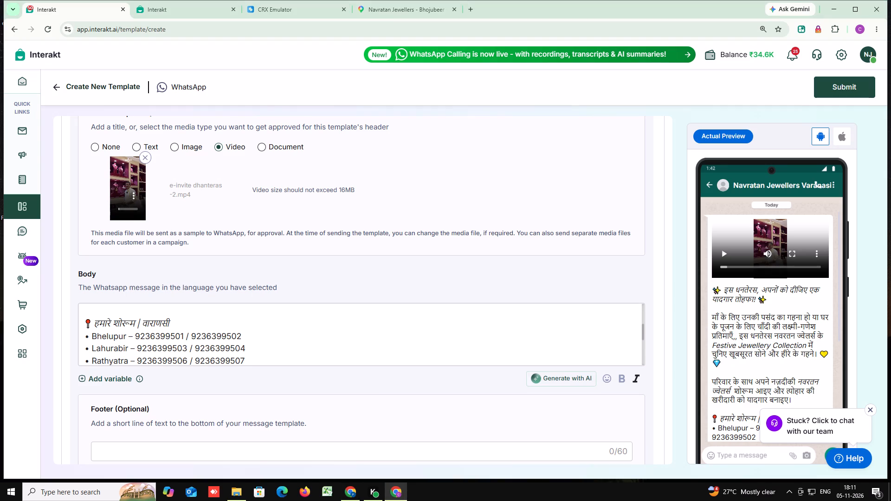
scroll(126, 327, "up", 1)
scroll(126, 327, "down", 1)
scroll(131, 316, "up", 1)
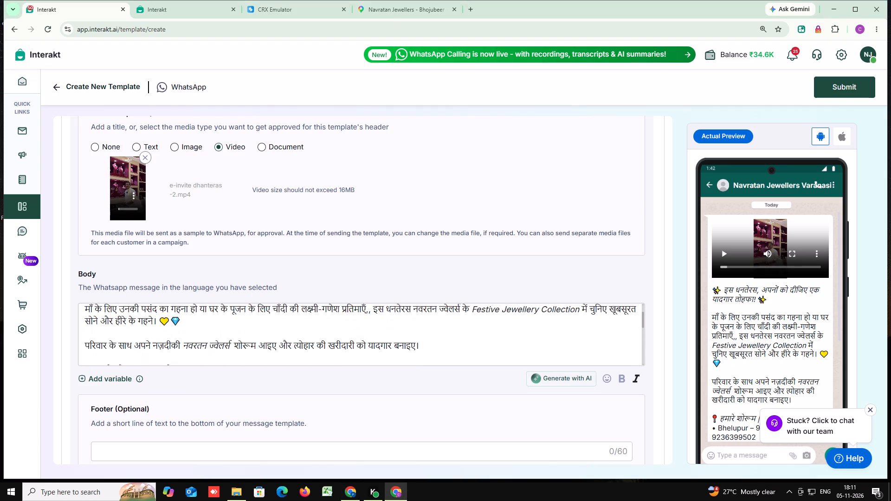
left_click(180, 322)
key("Return")
key("Return")
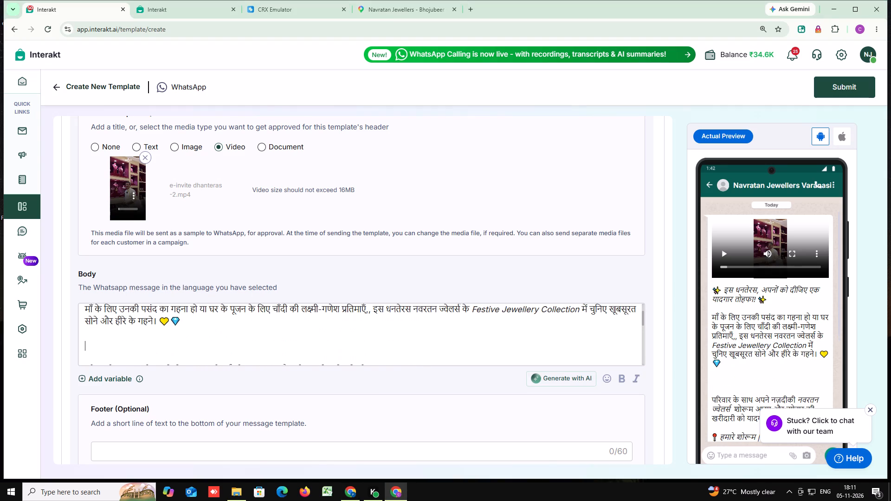
key("ctrl+v")
Fill in the template footer with "Reply OUT if you are not interested".
scroll(201, 333, "down", 1)
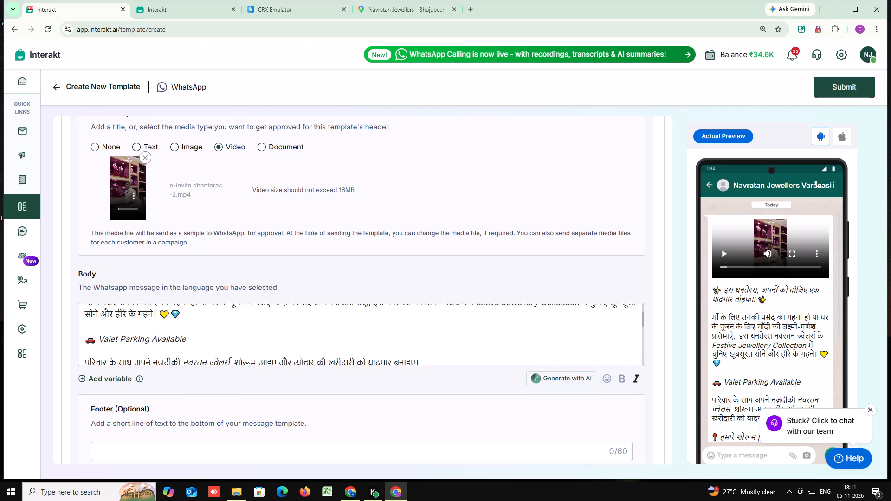
scroll(197, 302, "down", 2)
left_click(150, 361)
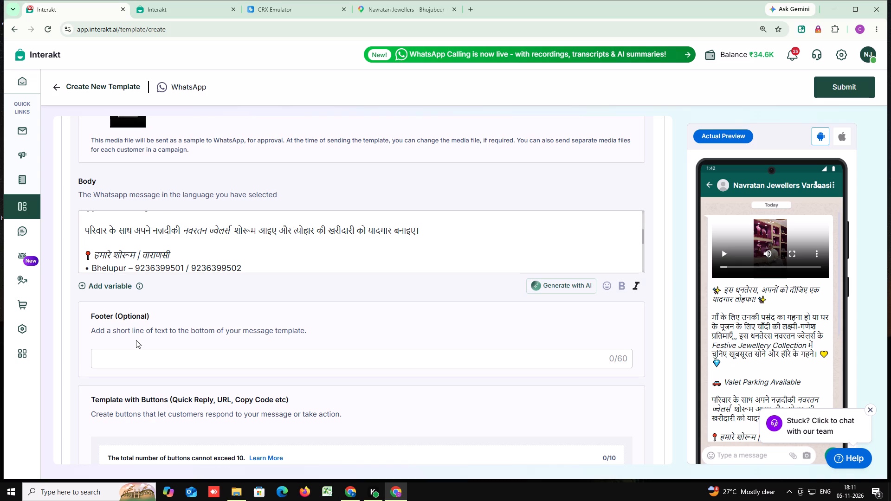
type("Reply")
key("space")
type("OUT if you are not")
key("space")
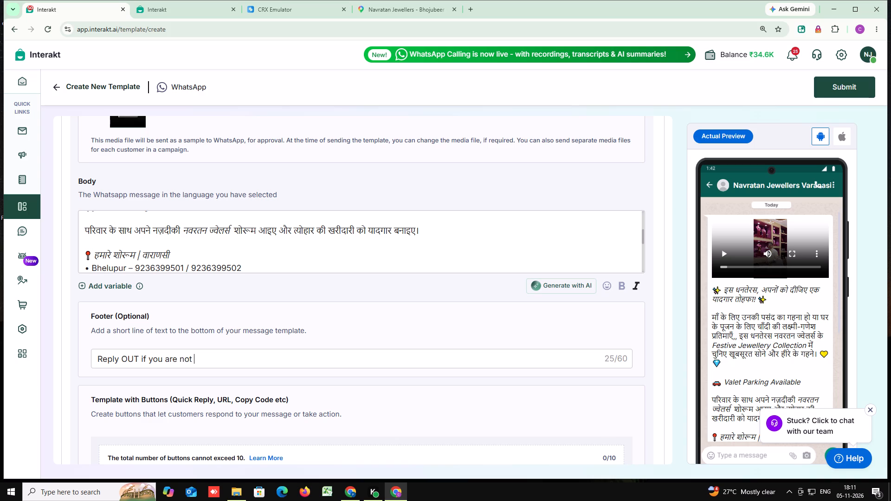
key("i")
type("nterested")
Add a website URL button that uses the Google Maps share link copied from the Navratan Jewellers - Bhojubeer listing.
scroll(145, 300, "down", 3)
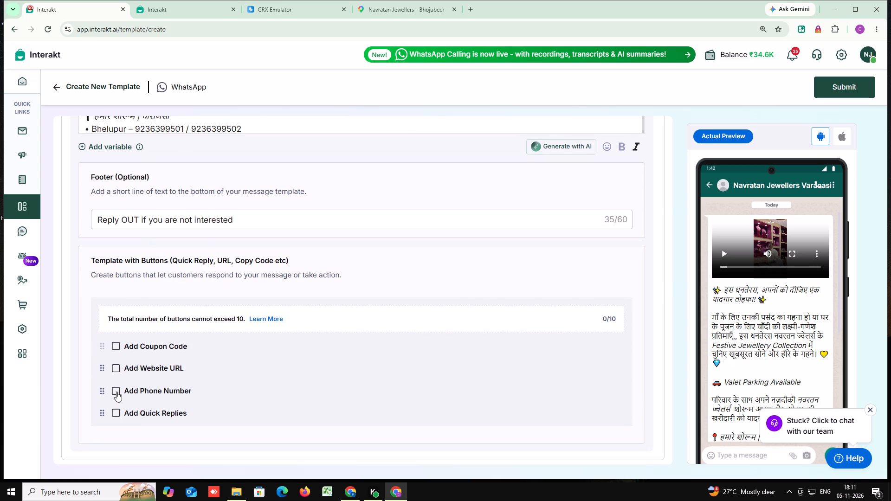
left_click(115, 365)
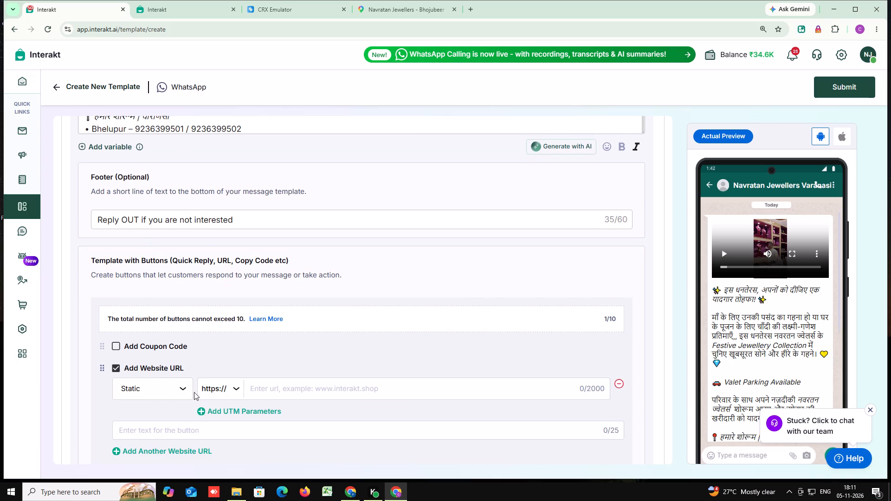
left_click(270, 389)
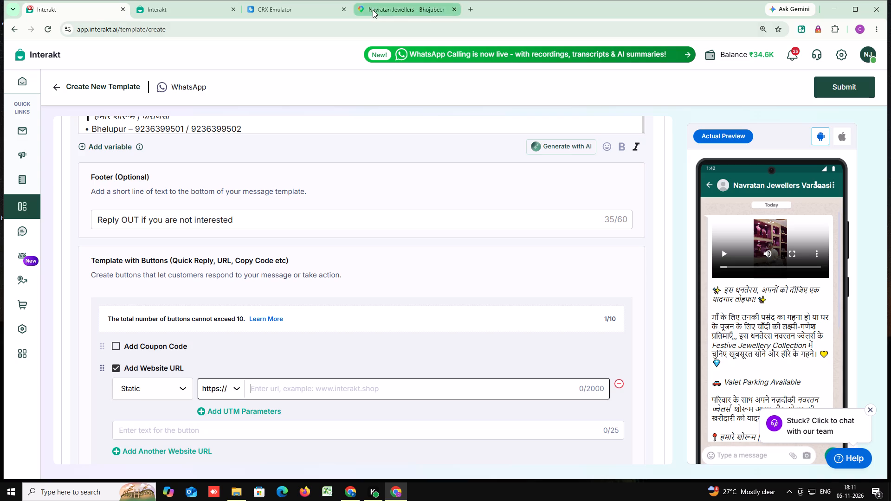
left_click(373, 10)
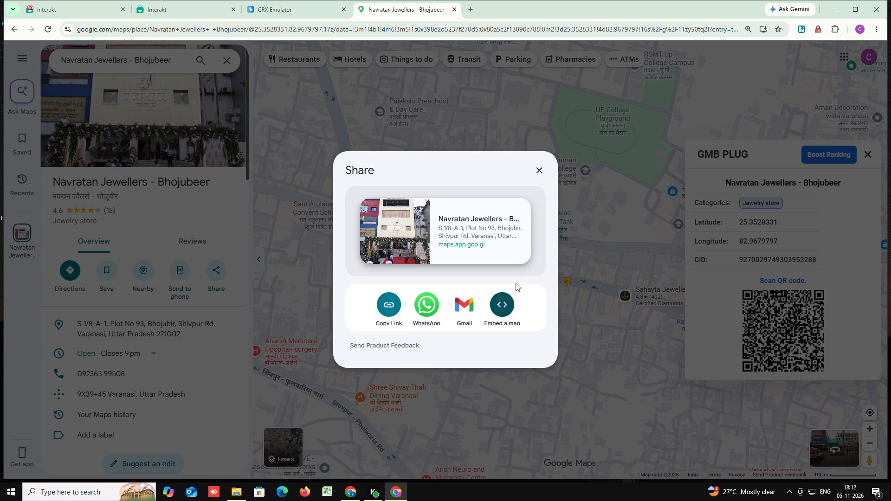
left_click(381, 302)
left_click(271, 3)
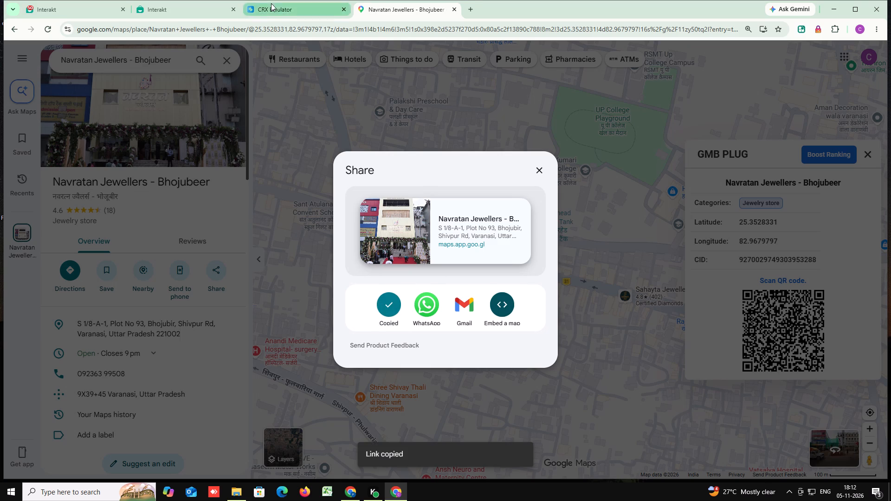
left_click(197, 9)
left_click(68, 11)
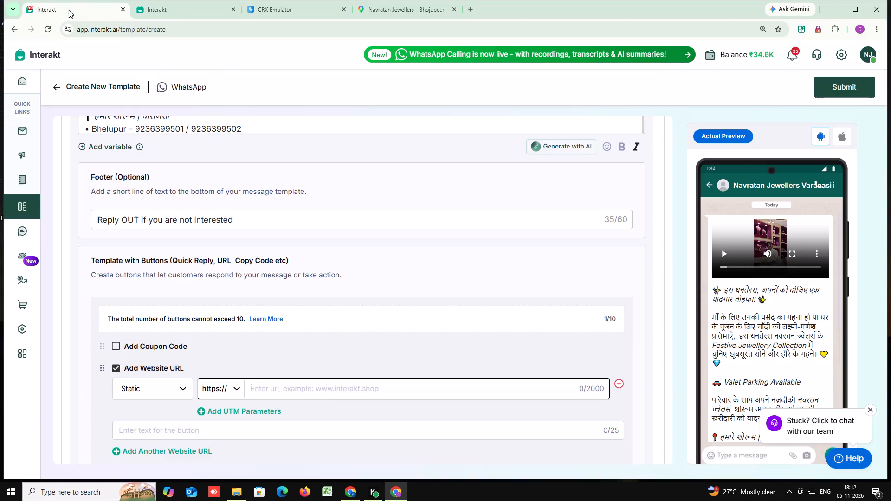
right_click(288, 386)
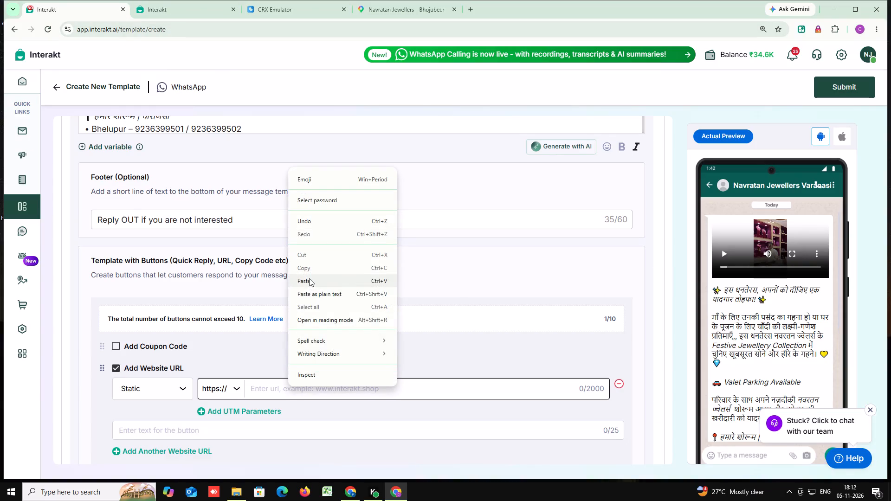
left_click(309, 278)
Enter "Gilat Bazaar Store Location" as the text of the website URL button.
scroll(328, 424, "down", 2)
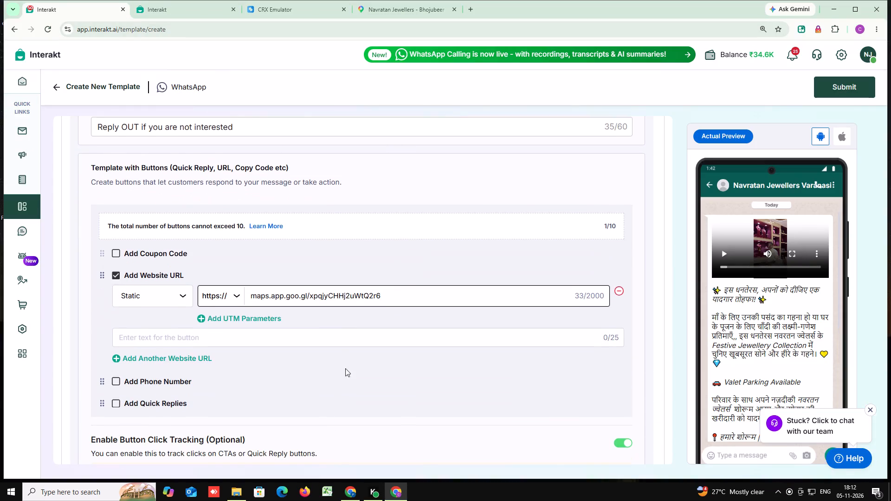
left_click(217, 336)
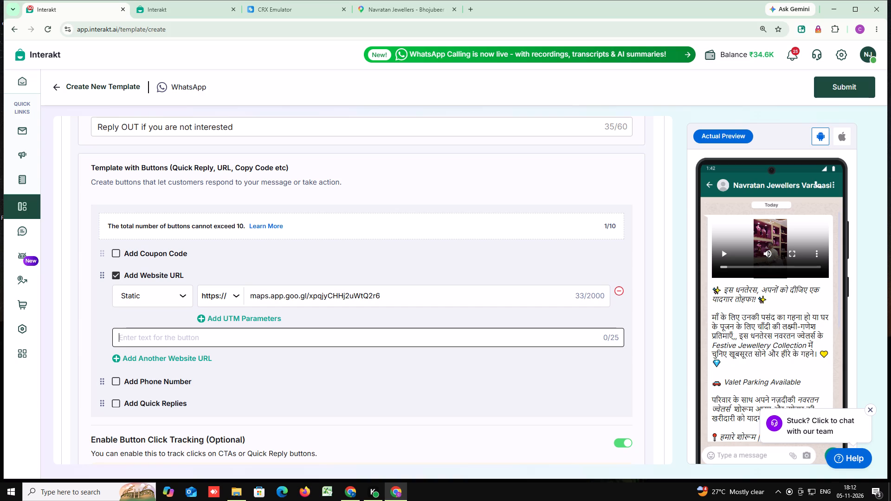
type("Gilat")
key("space")
type("Bazza")
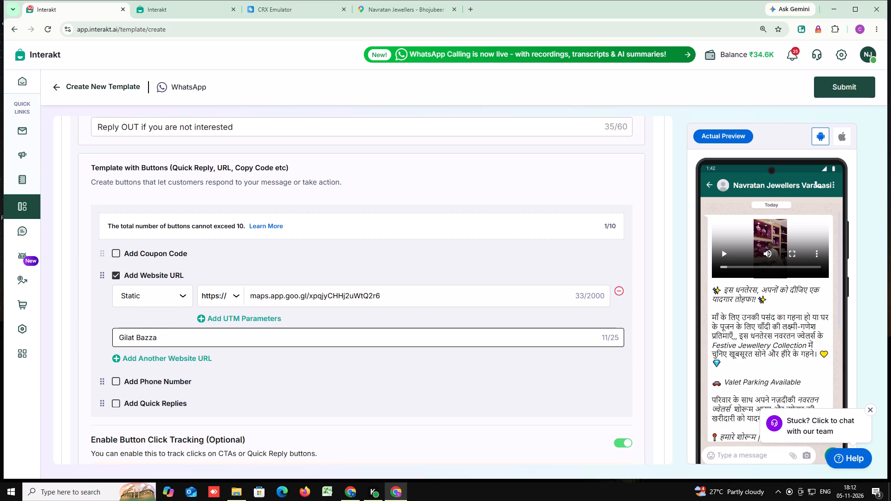
key("BackSpace")
key("BackSpace")
type("aar Stor")
type("e")
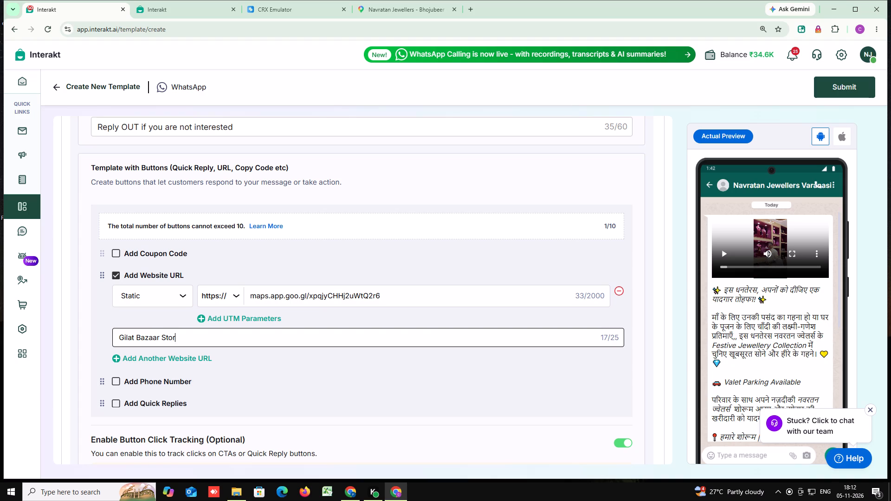
key("space")
type("Lo")
type("catio")
key("n")
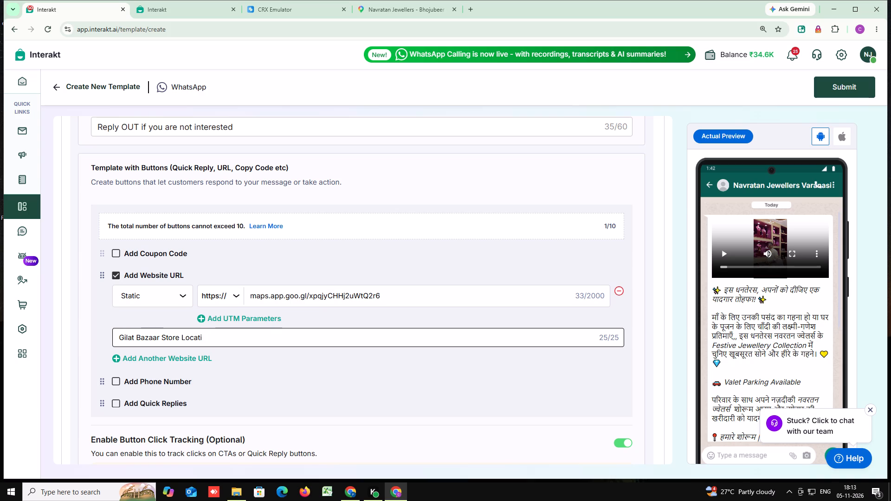
Shorten the website button's text to "Gilat Bazaar Location" by removing the word "Store" and completing the ending.
left_click(180, 335)
key("BackSpace")
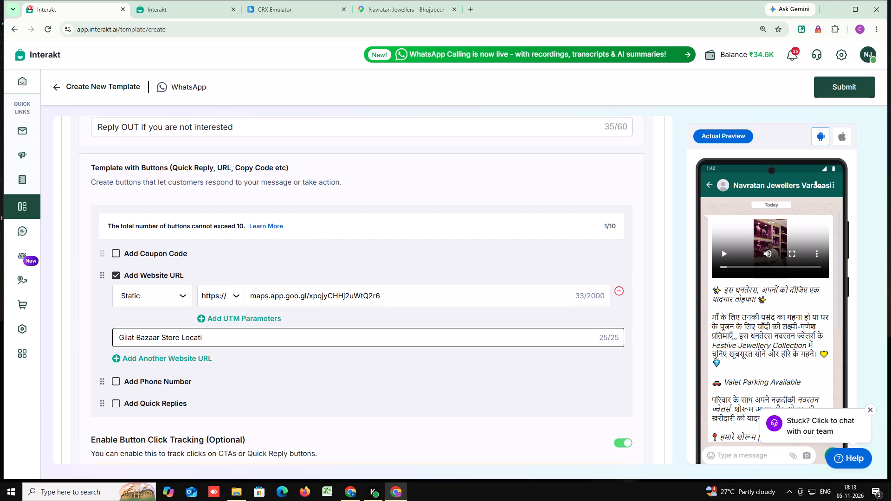
key("BackSpace")
key("BackSpace")
key("BackSpace")
key("BackSpace")
key("BackSpace")
left_click(190, 333)
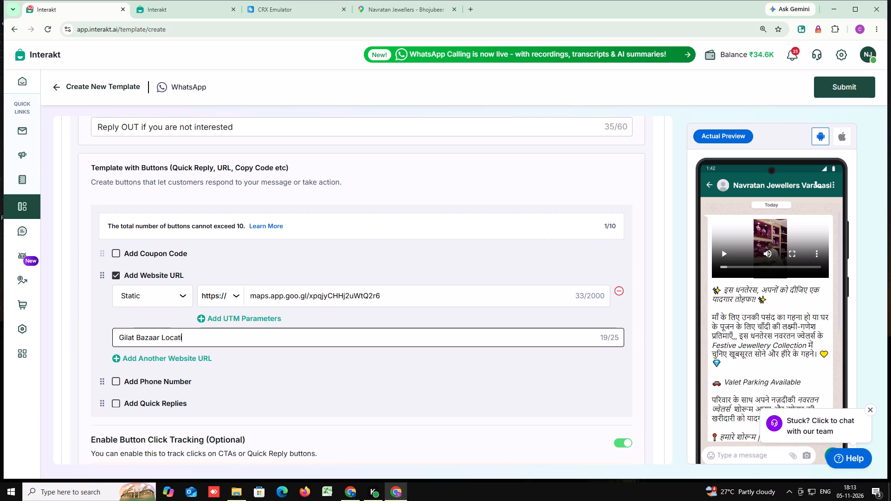
key("o")
key("n")
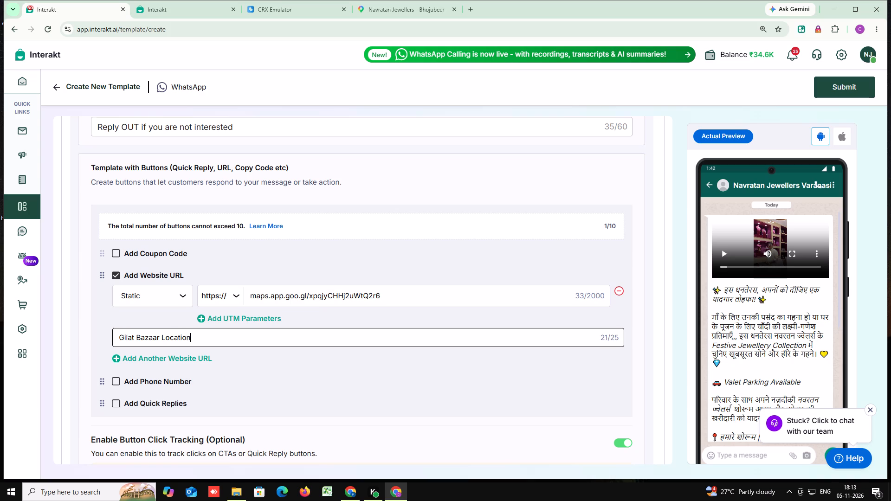
Add a quick reply button with the text "Book Store Visit".
left_click(111, 403)
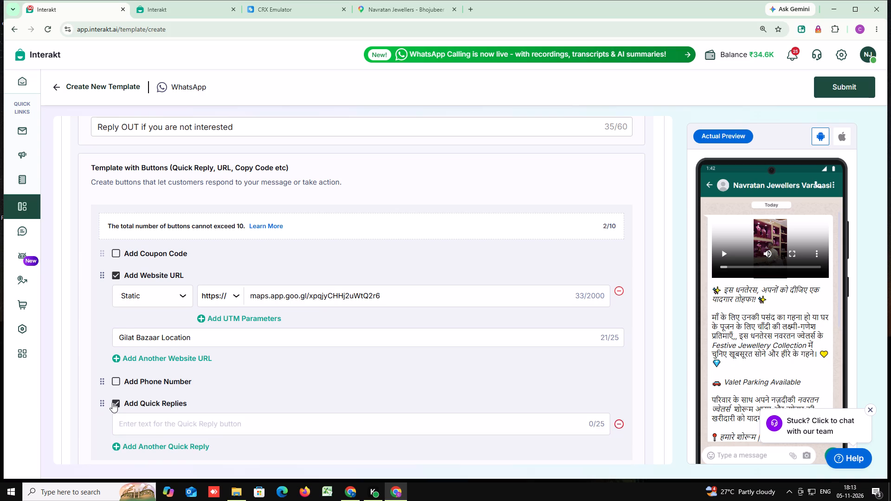
scroll(112, 402, "down", 2)
left_click(162, 332)
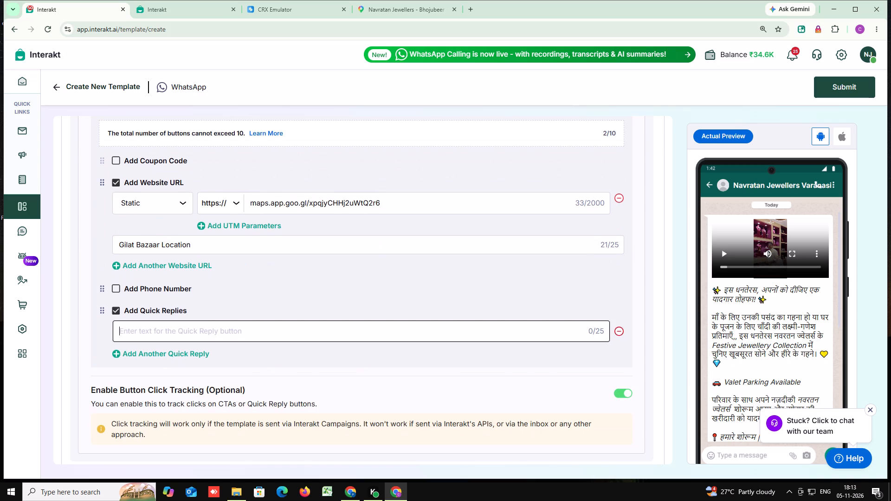
type("Book")
key("space")
type("Store")
key("space")
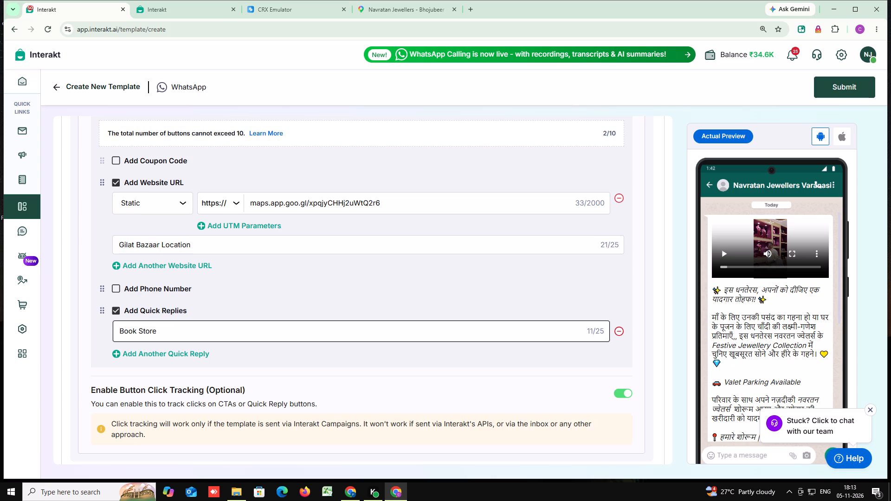
type("Visit")
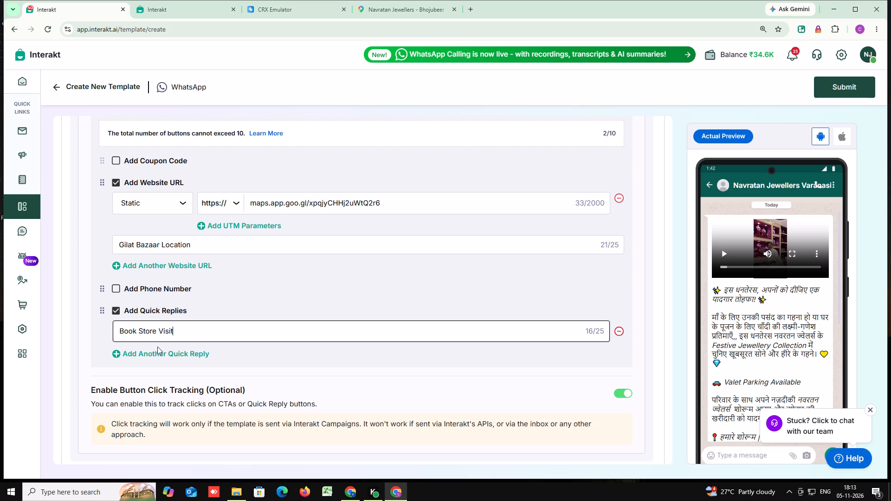
Add a second quick reply button with the text "Request Callback".
left_click(157, 351)
left_click(157, 357)
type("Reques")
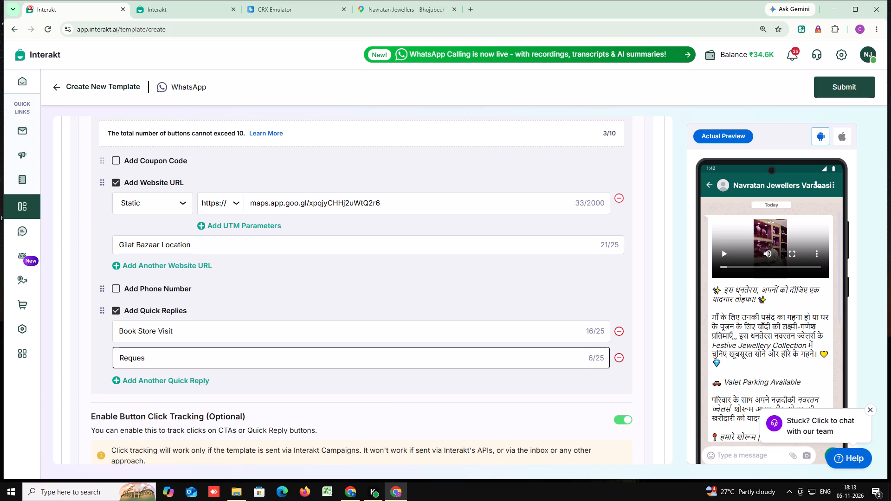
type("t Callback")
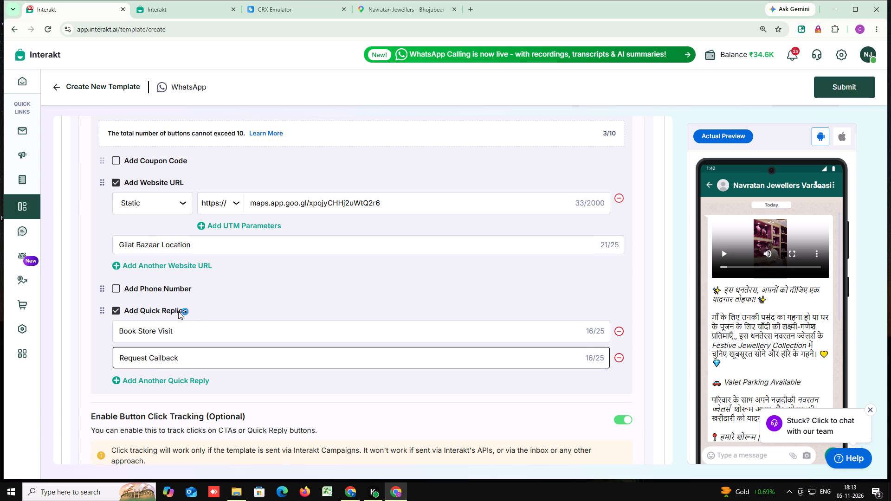
Review the drafted template from header video and body text through the footer, website URL and quick reply buttons.
scroll(198, 342, "up", 3)
scroll(148, 291, "up", 4)
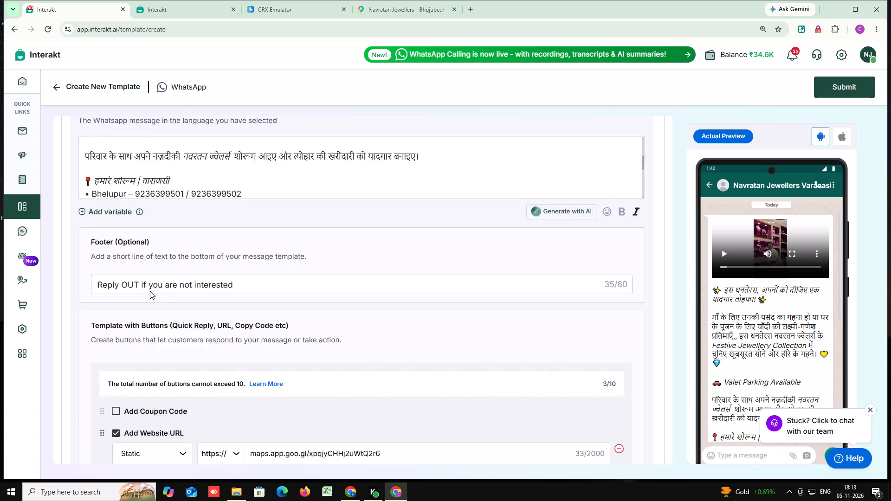
scroll(177, 239, "down", 2)
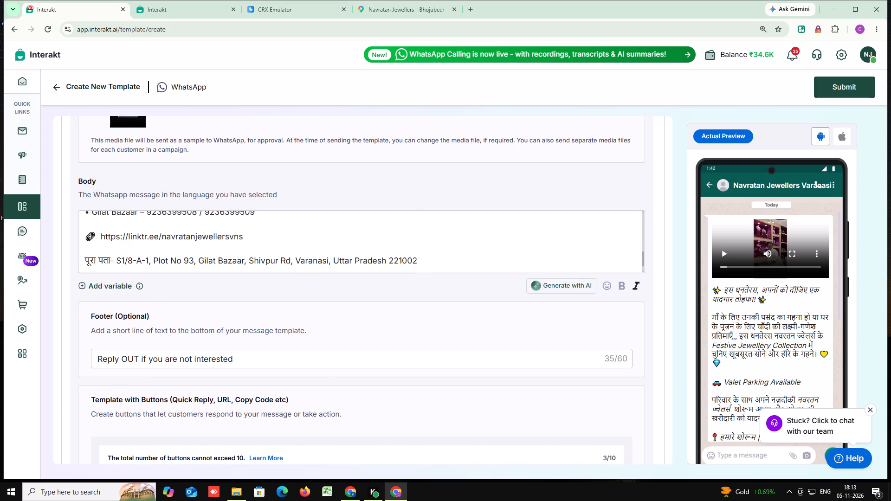
scroll(177, 239, "up", 3)
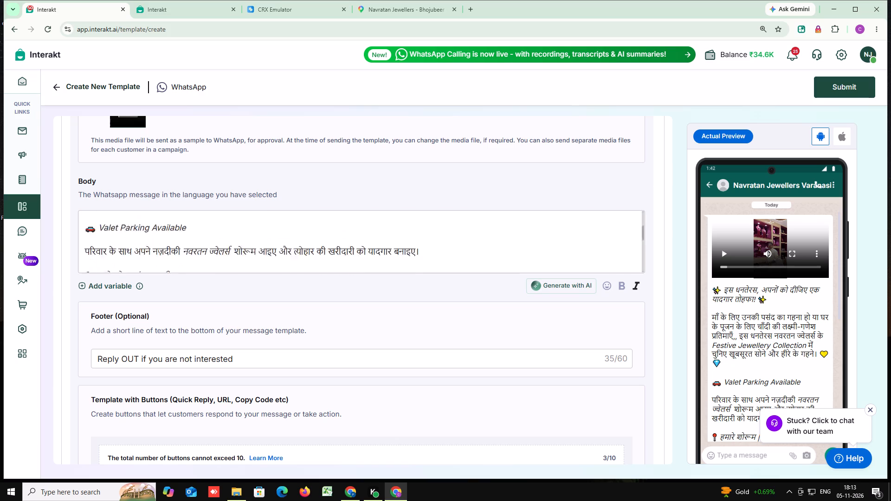
scroll(177, 239, "up", 6)
scroll(276, 336, "down", 4)
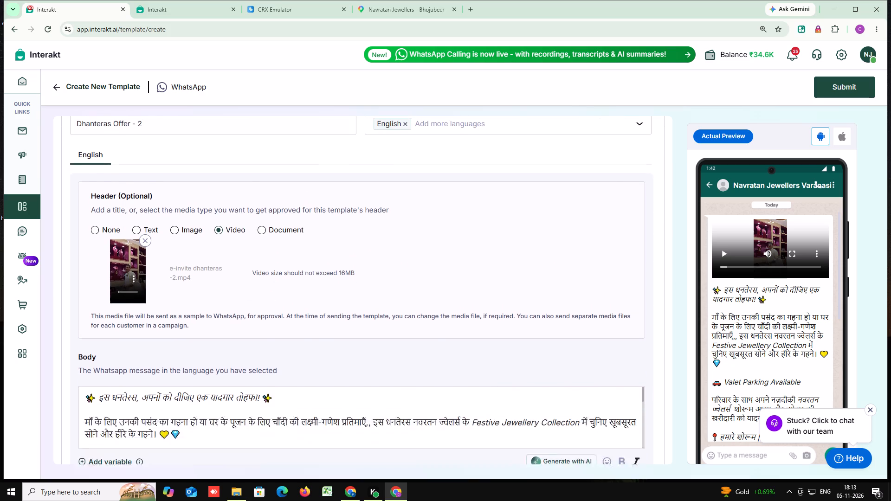
scroll(261, 341, "down", 17)
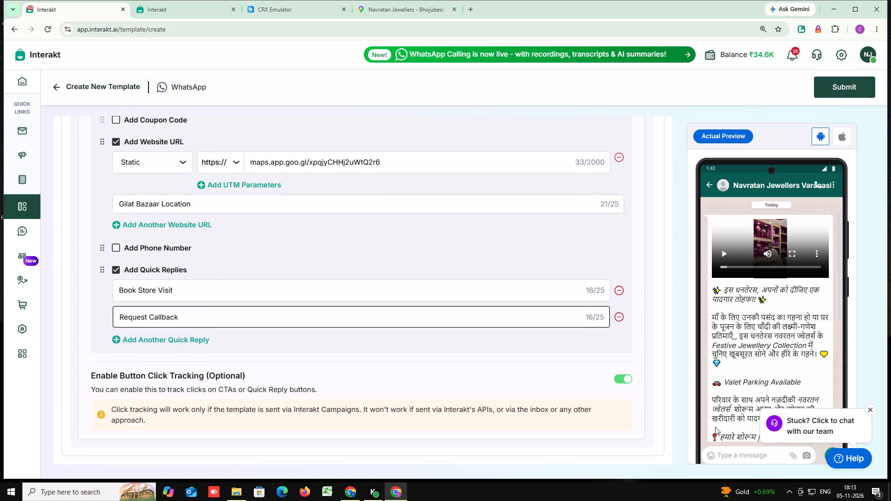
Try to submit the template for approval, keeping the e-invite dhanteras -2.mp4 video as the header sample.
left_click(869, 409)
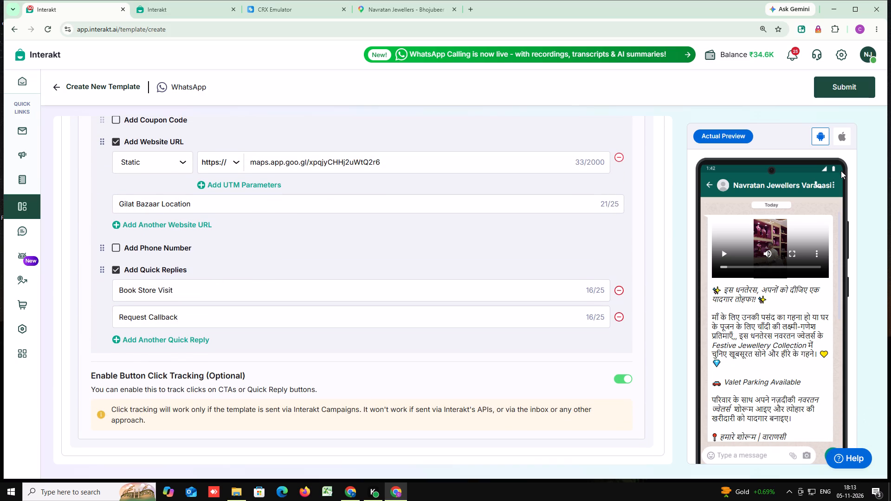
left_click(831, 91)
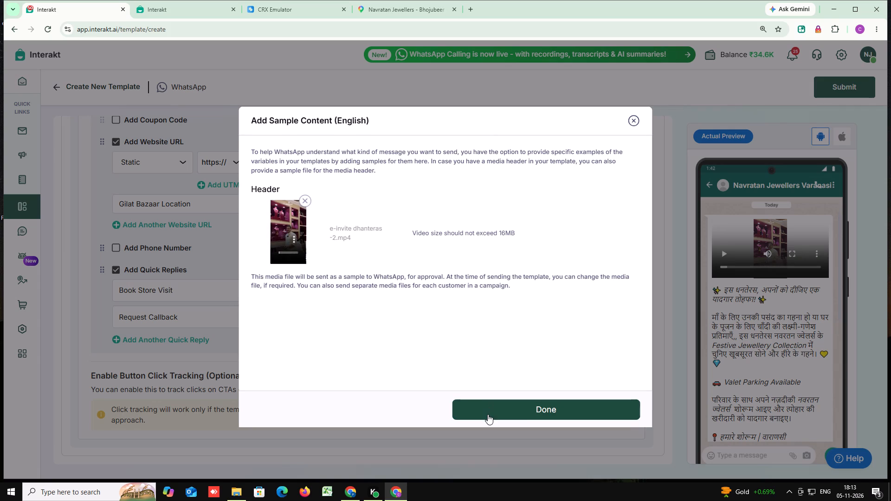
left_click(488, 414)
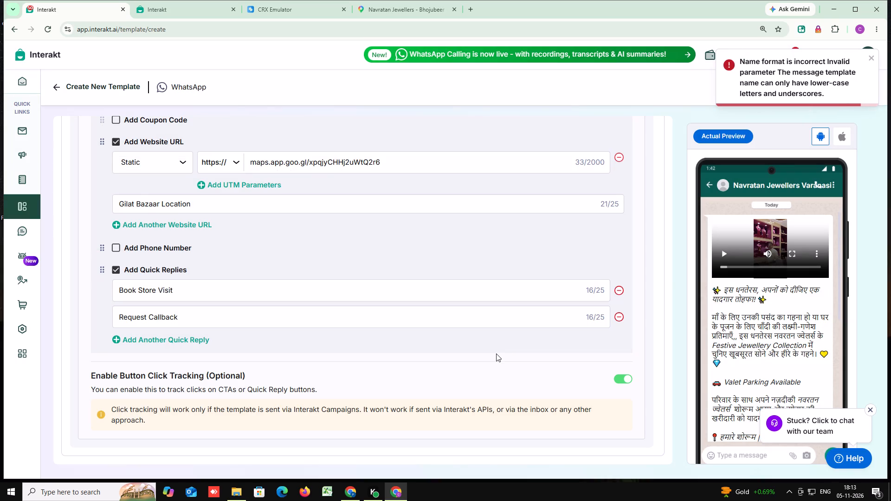
Remove the hyphen from the template name so that it reads "Dhanteras Offer 2".
scroll(237, 264, "up", 3)
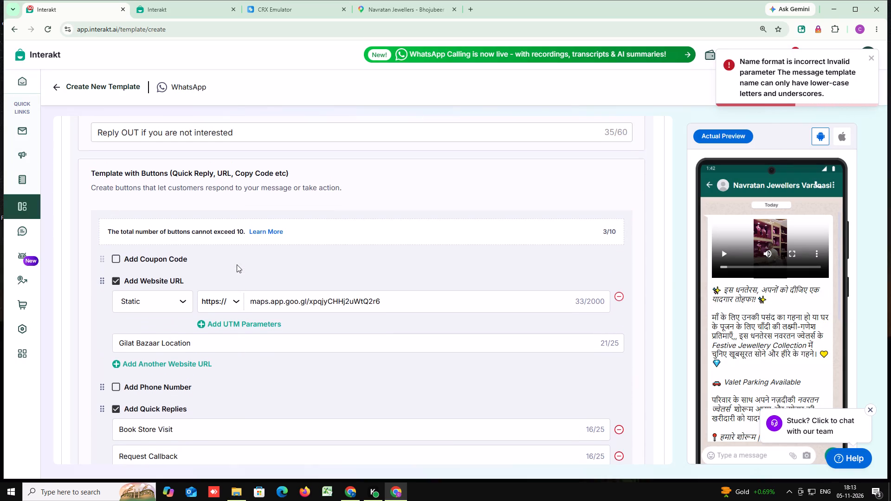
scroll(237, 264, "up", 8)
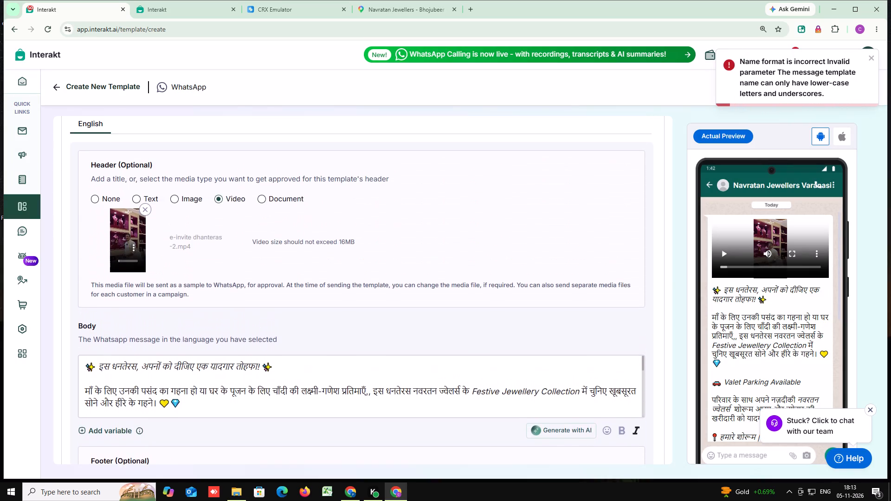
scroll(236, 267, "up", 6)
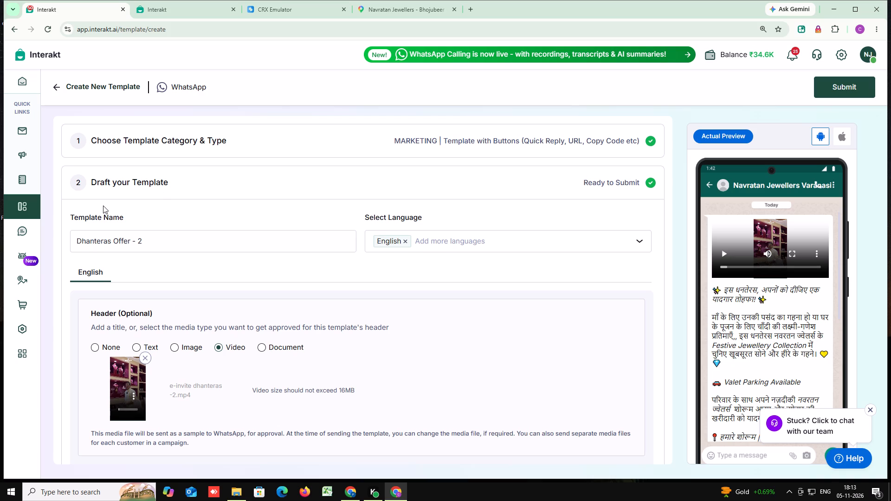
left_click(135, 242)
key("BackSpace")
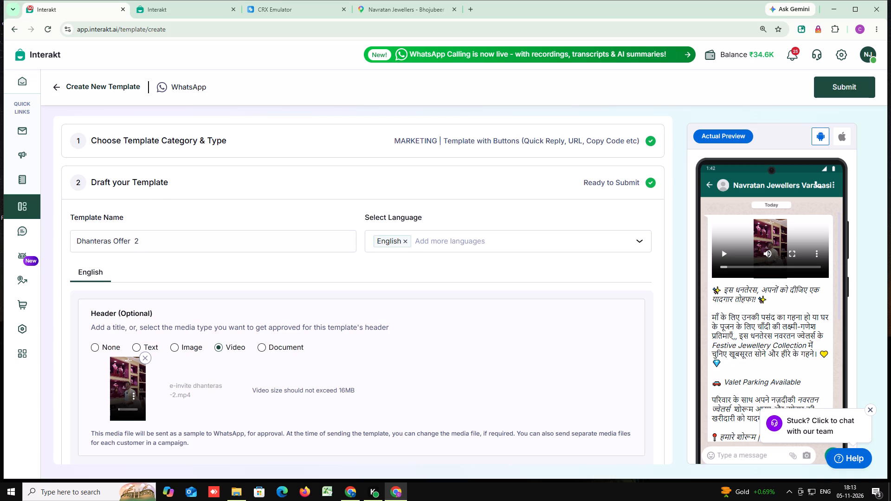
Submit the renamed template for WhatsApp approval, keeping the e-invite dhanteras -2.mp4 video as the header sample.
left_click(852, 85)
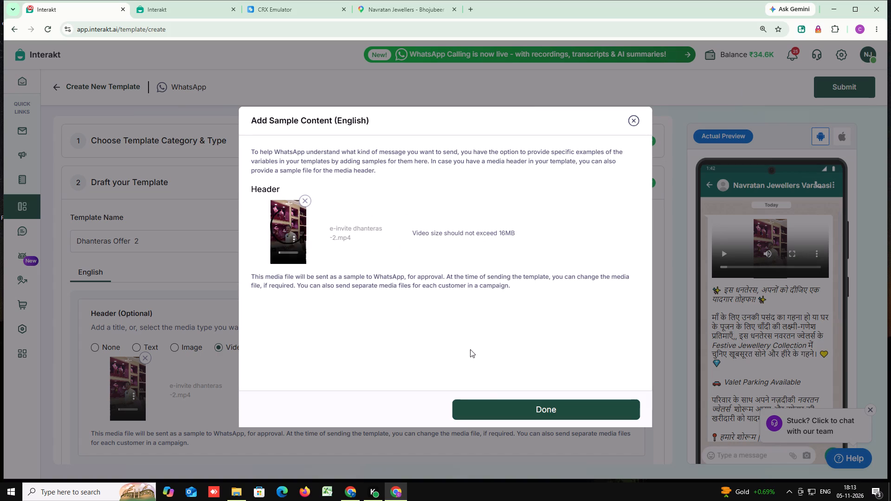
left_click(492, 406)
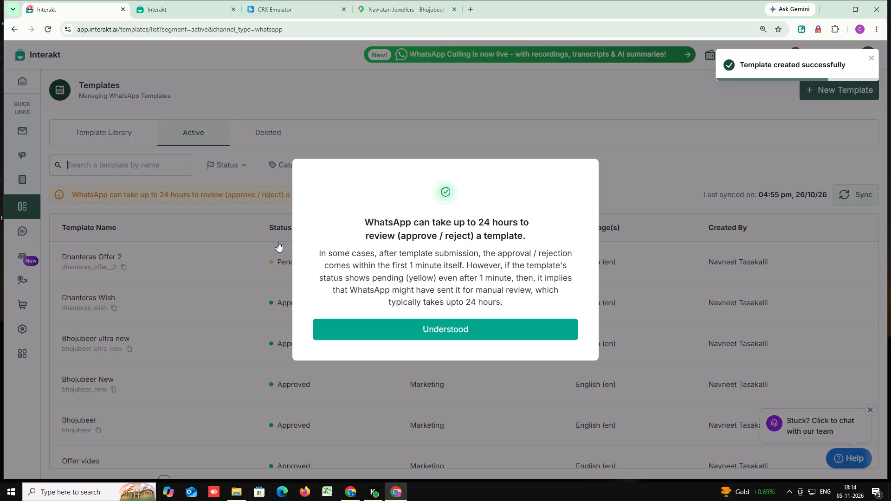
Acknowledge the notice about WhatsApp's template review time.
left_click(400, 325)
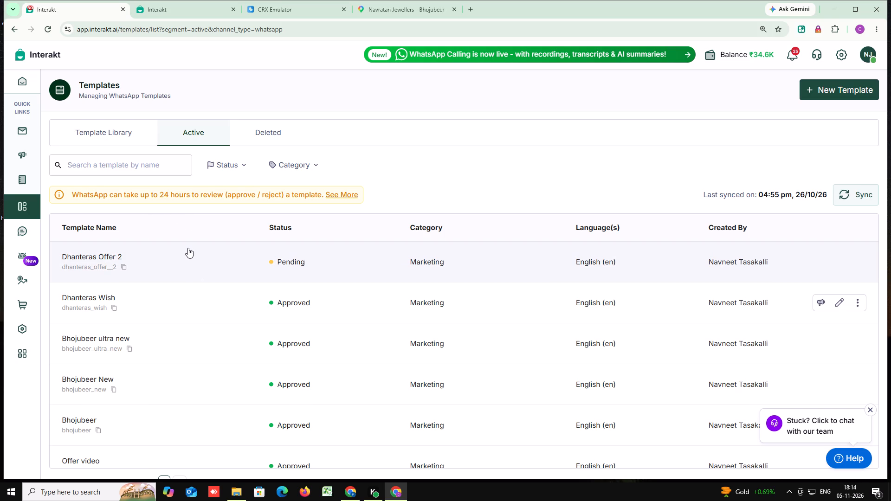
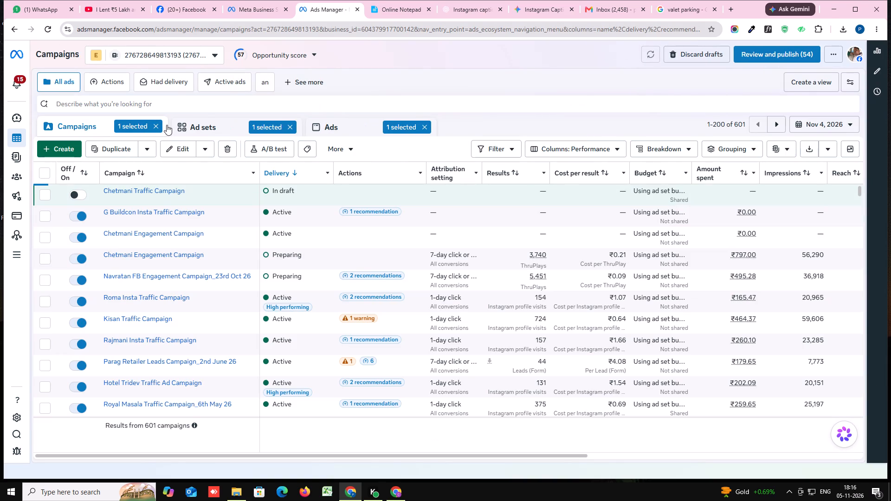
In Ads Manager, list the ads in the Chetmani Engagement Ad Set of the active Chetmani Engagement Campaign and look through them.
left_click(156, 123)
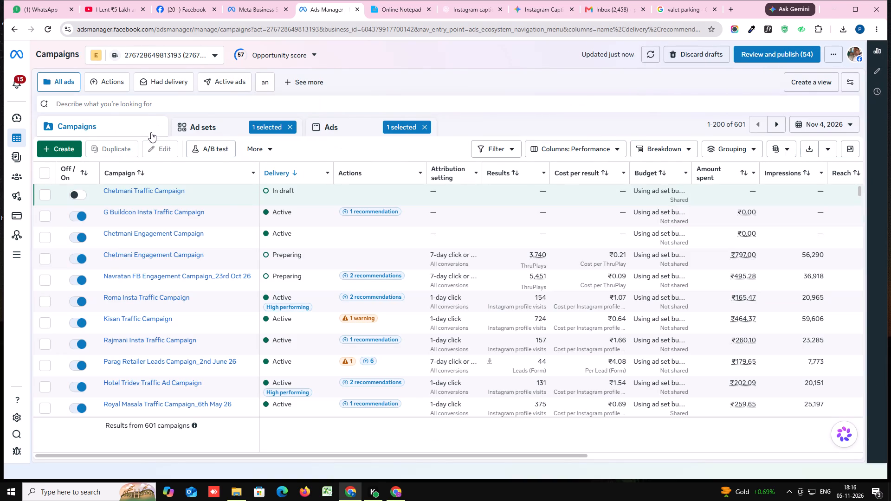
left_click(44, 238)
left_click(214, 126)
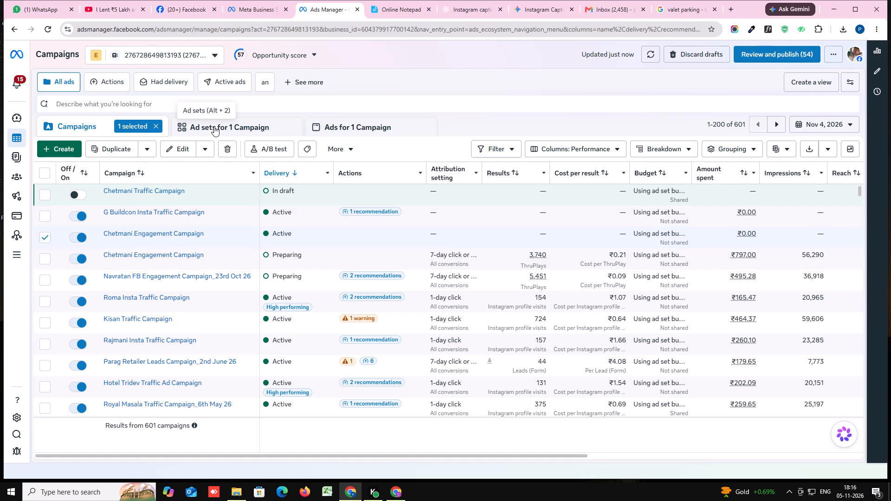
left_click(45, 215)
left_click(350, 123)
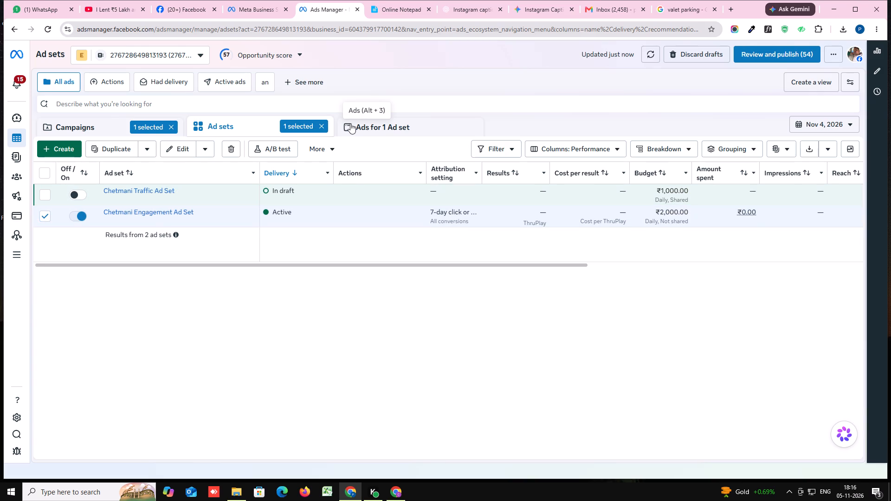
scroll(329, 237, "down", 4)
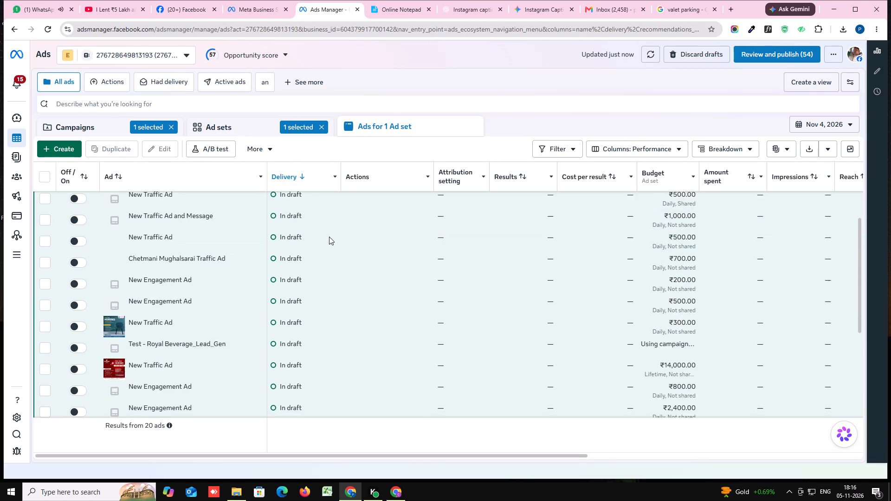
scroll(329, 237, "down", 6)
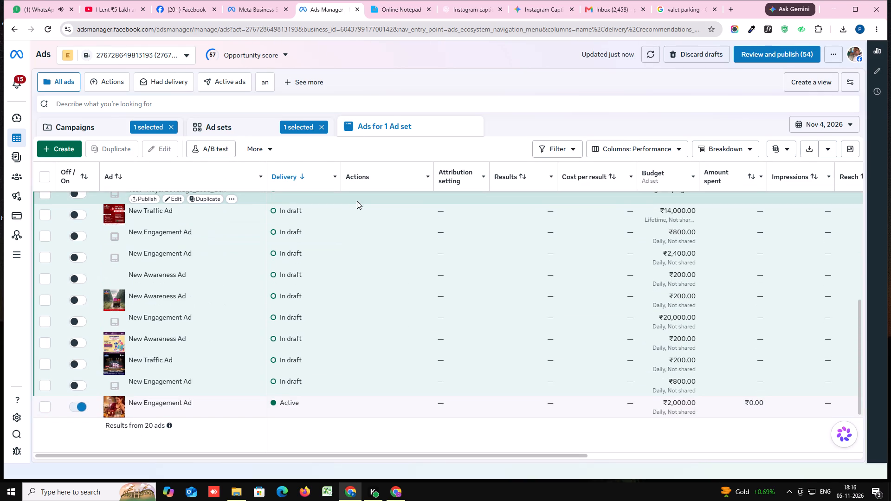
scroll(353, 205, "up", 3)
Set the reporting date range to Nov 5, 2026 and check the active New Engagement Ad's results.
left_click(838, 128)
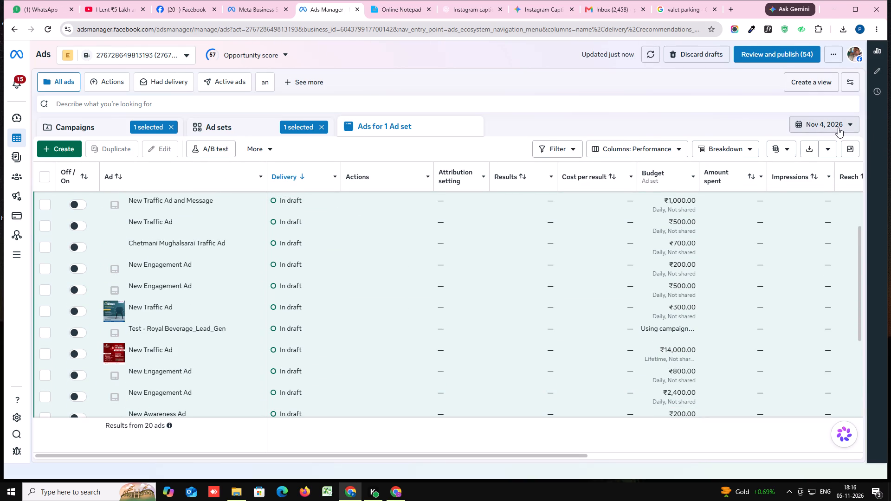
left_click(724, 173)
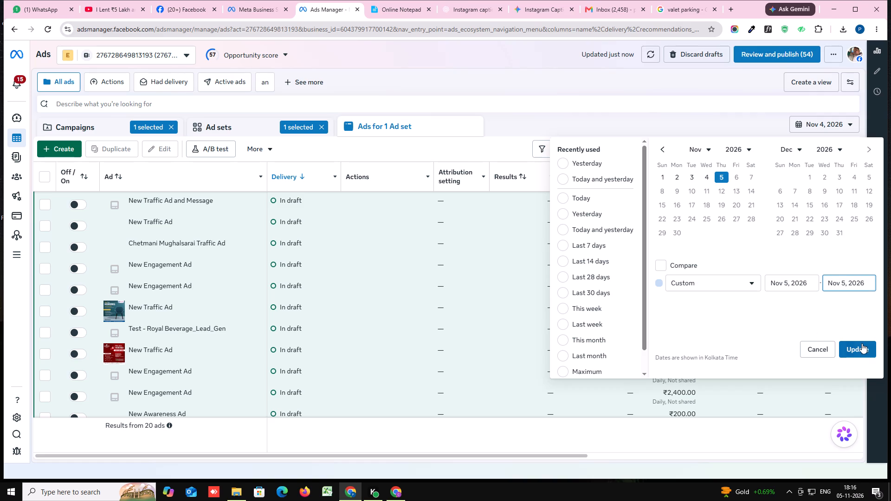
left_click(861, 342)
scroll(298, 301, "down", 7)
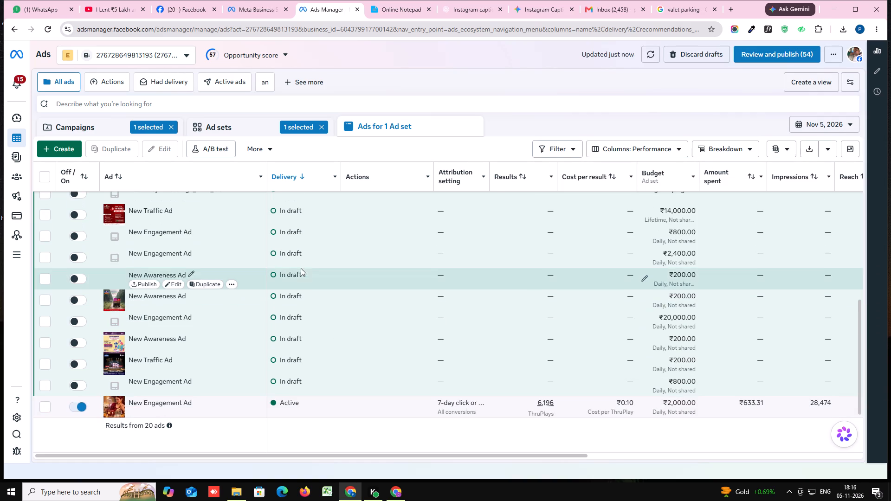
Select the Chetmani Engagement Campaign with Preparing delivery and its engagement ad set, and find its ad in the ads list.
left_click(252, 127)
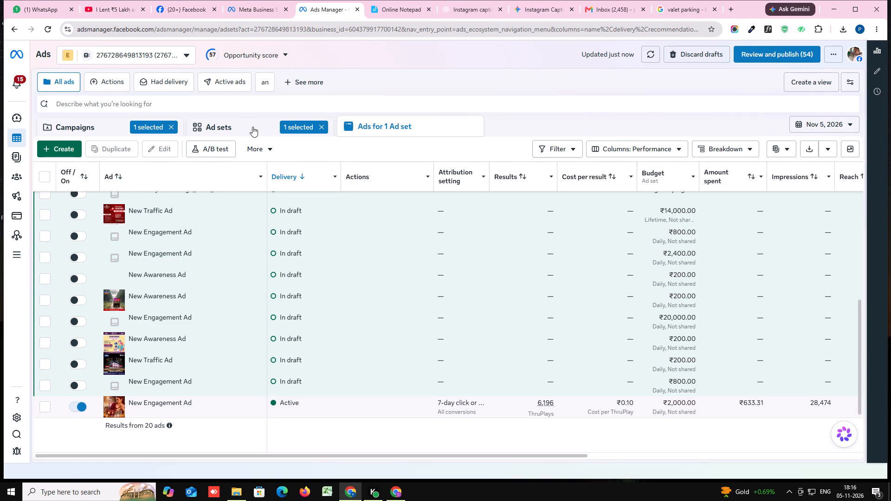
left_click(114, 125)
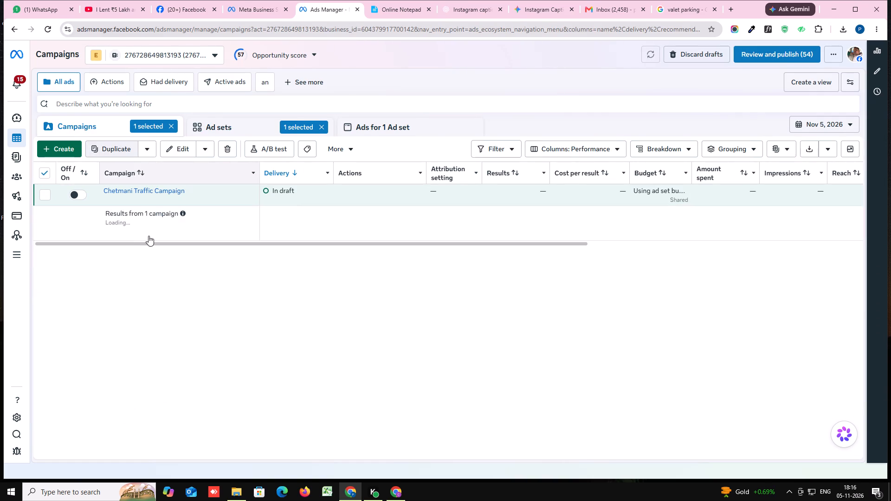
left_click(45, 238)
left_click(44, 255)
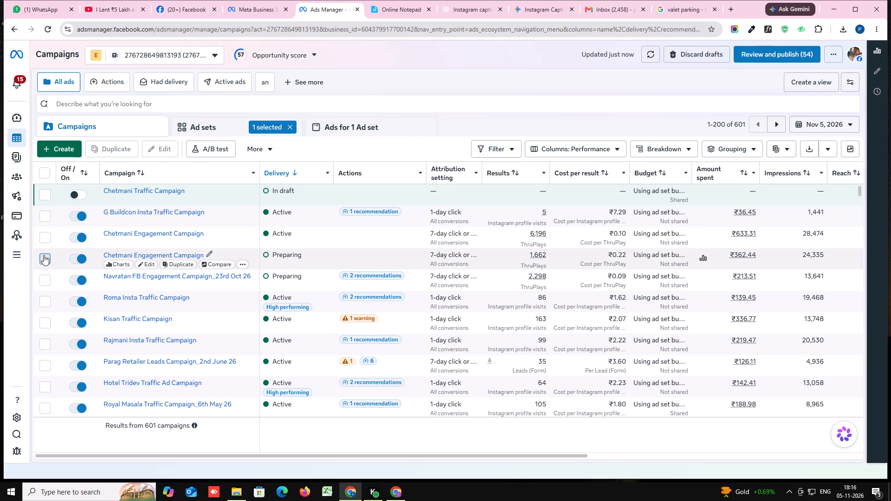
left_click(267, 124)
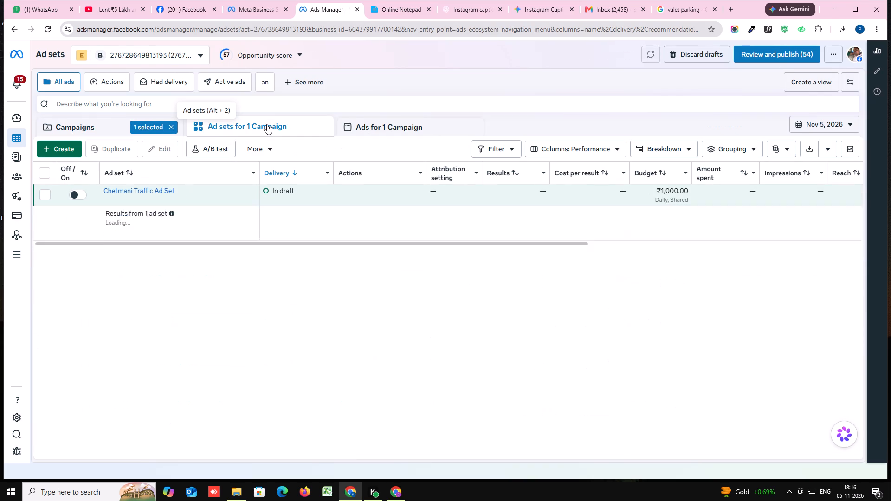
left_click(46, 219)
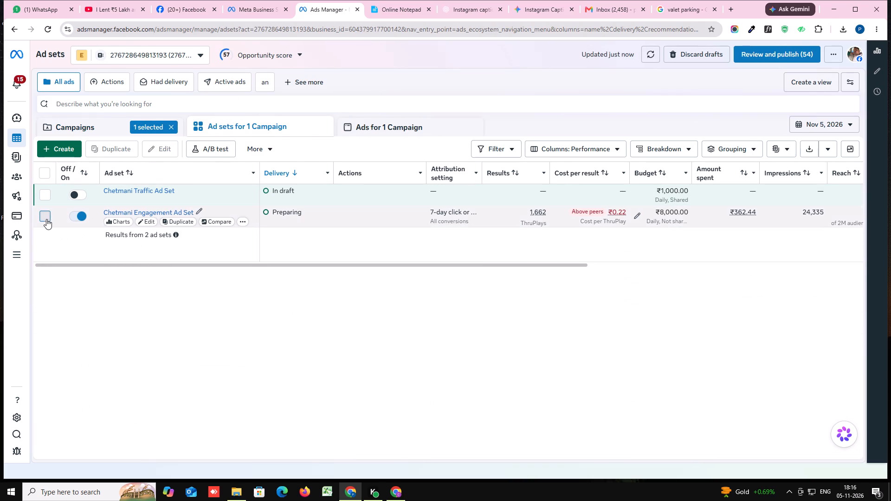
left_click(399, 124)
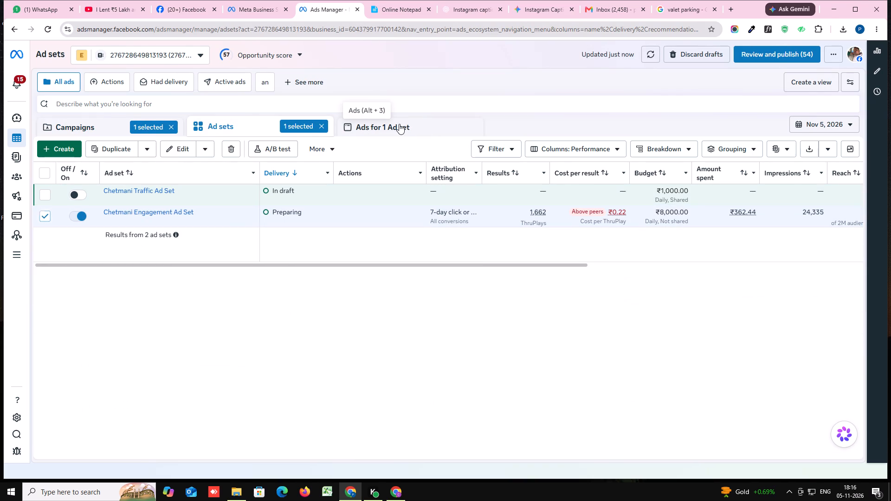
scroll(250, 284, "down", 6)
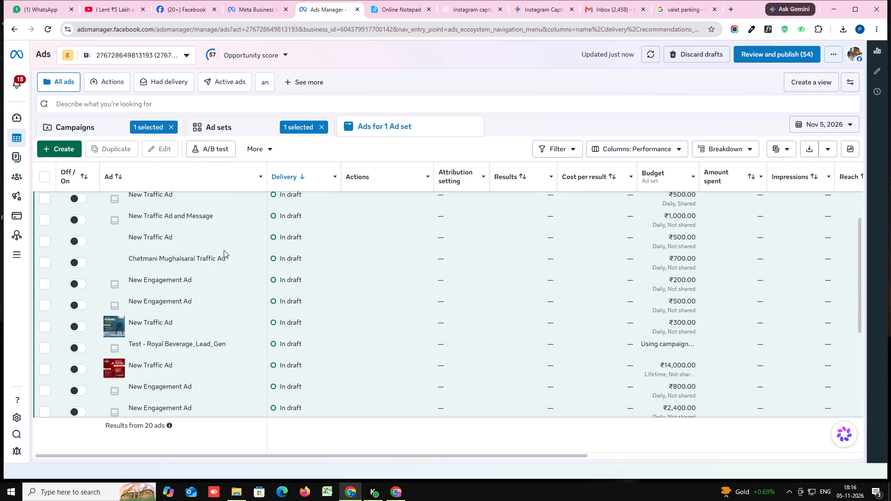
scroll(224, 246, "down", 6)
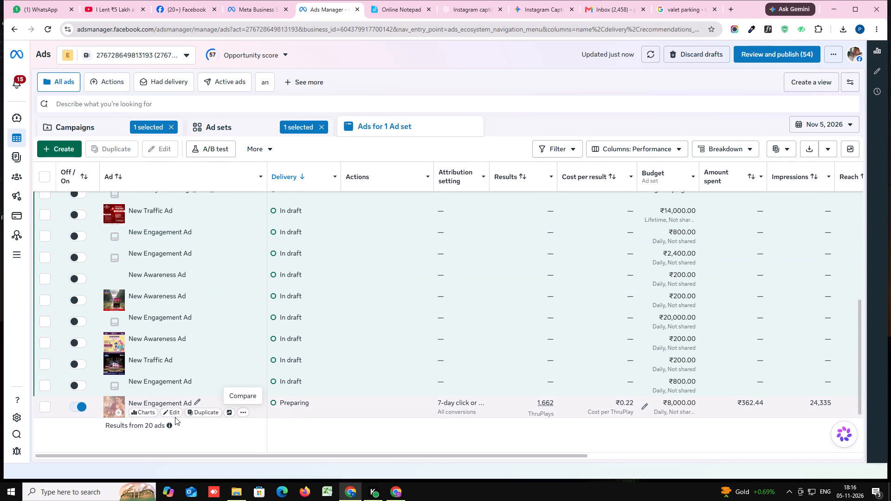
Open the Preparing New Engagement Ad for editing, examine its identity, setup, creative, primary text and enhancements, and close it.
left_click(176, 412)
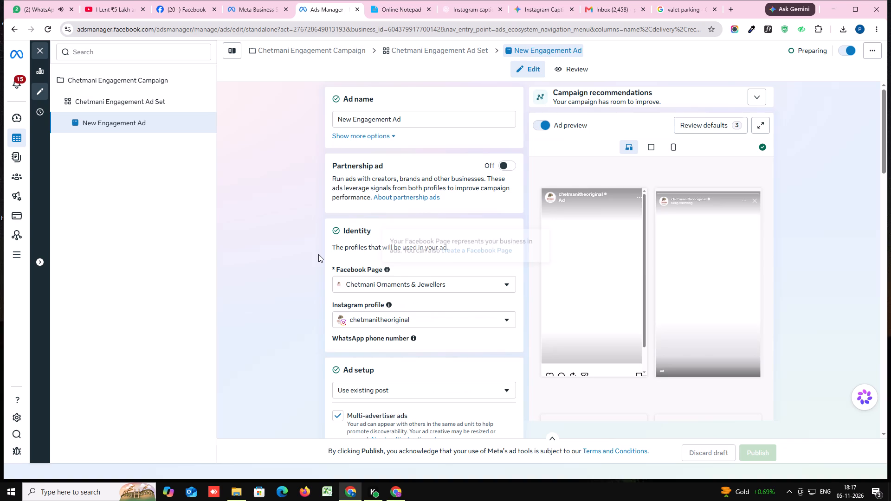
scroll(318, 254, "down", 5)
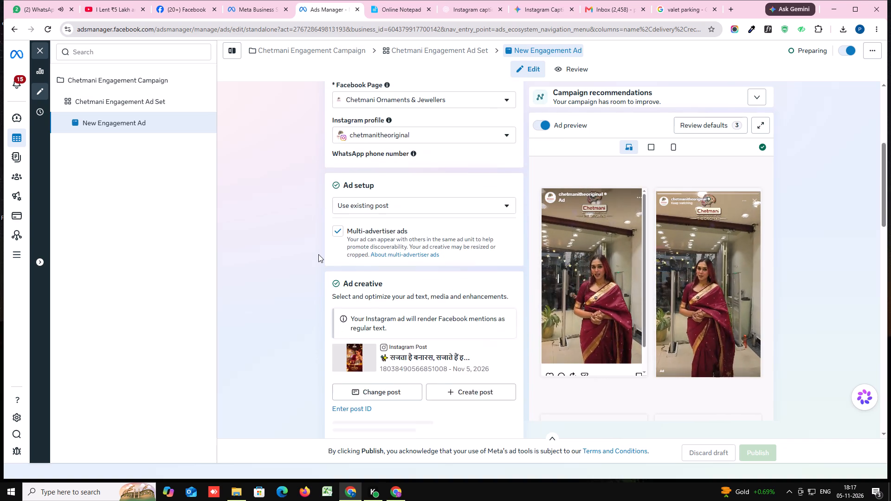
scroll(318, 254, "down", 8)
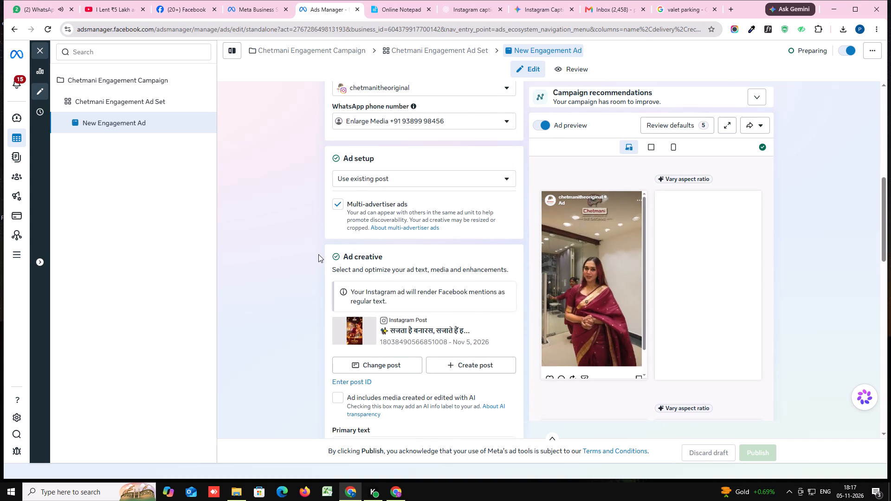
scroll(320, 246, "down", 5)
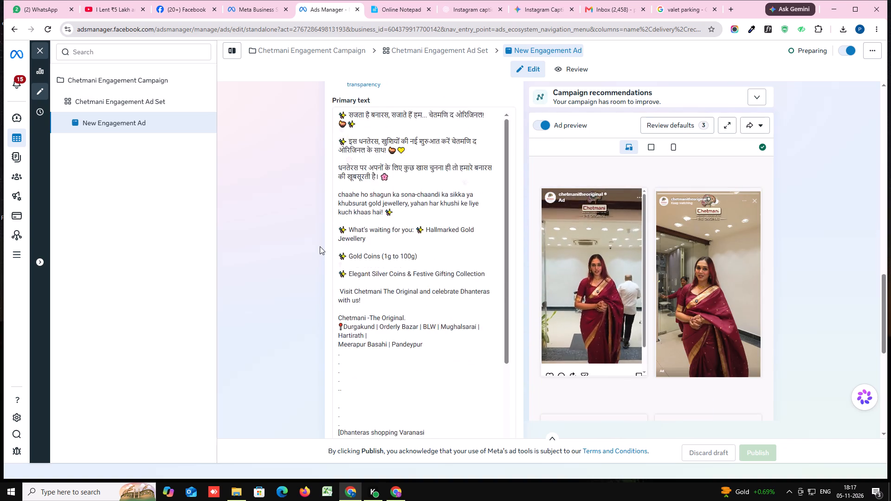
scroll(320, 246, "down", 2)
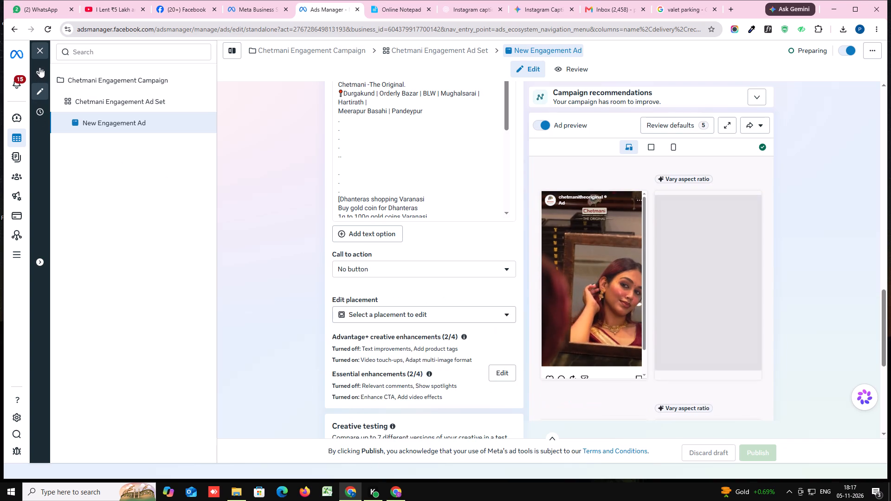
left_click(39, 52)
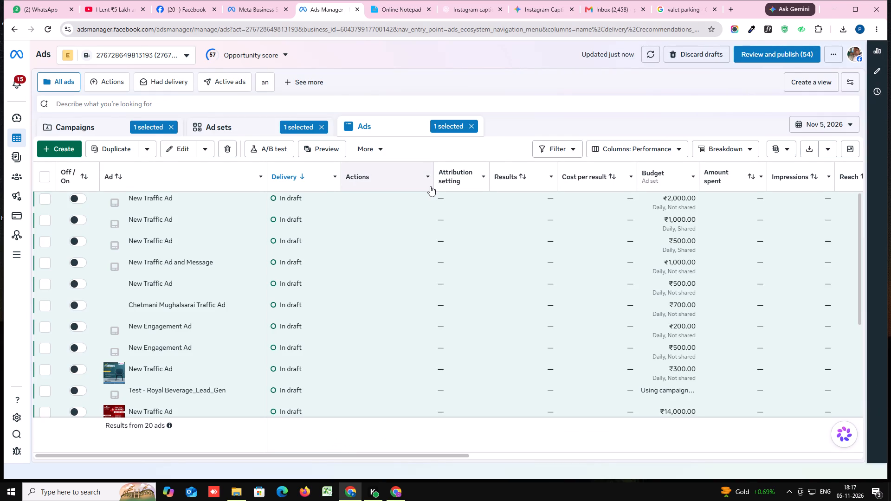
Check the delivery status of the selected New Engagement Ad and reload the page to refresh it.
scroll(401, 219, "down", 7)
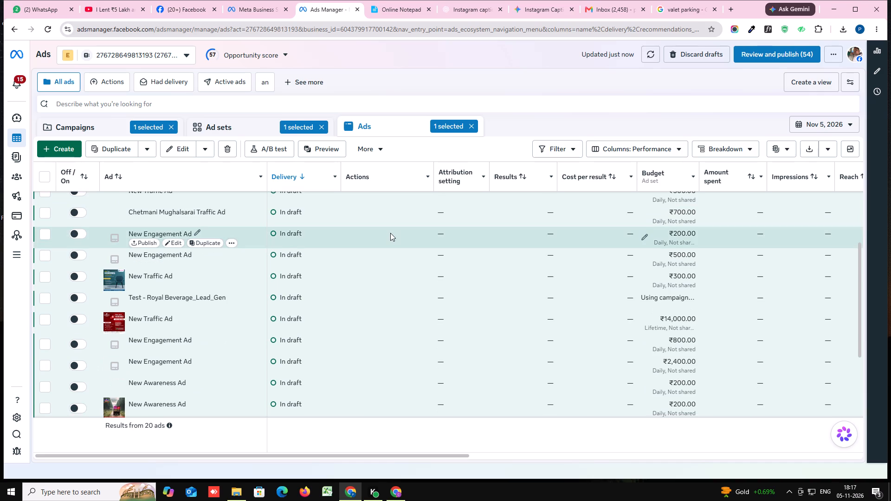
scroll(390, 233, "down", 2)
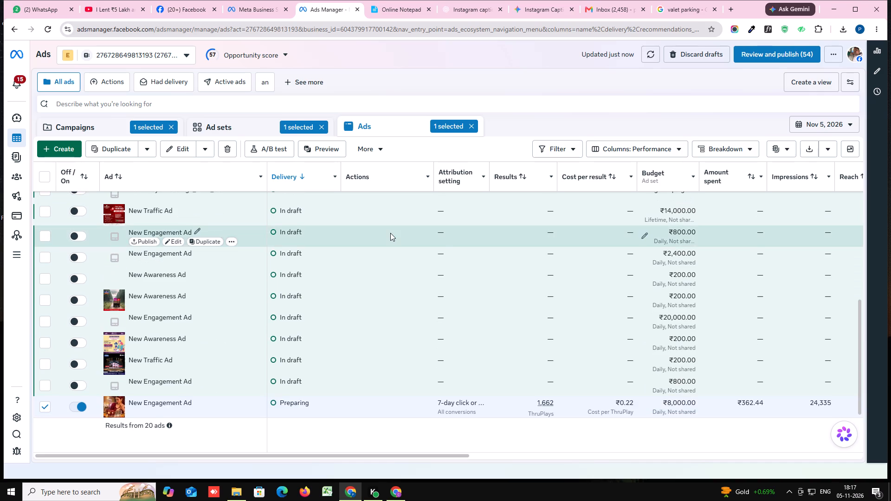
scroll(390, 233, "down", 4)
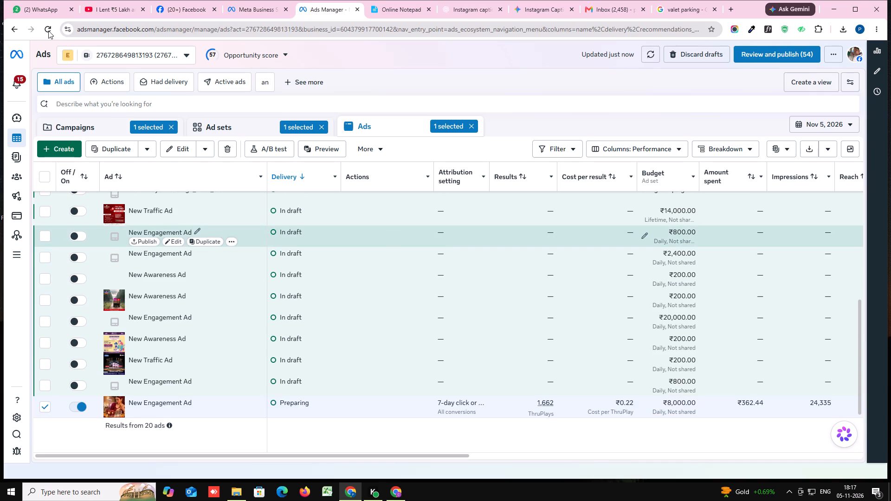
left_click(48, 31)
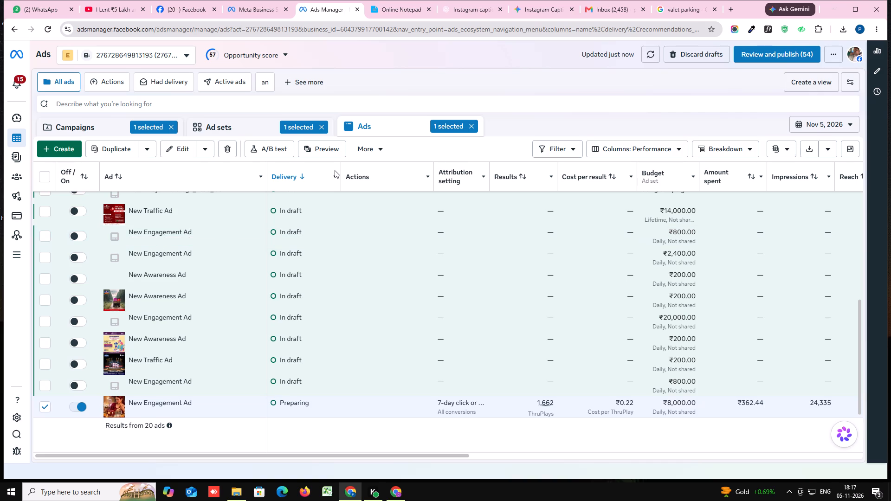
left_click(49, 27)
Reopen the selected New Engagement Ad, examine its placement previews, and close the editor.
left_click(174, 413)
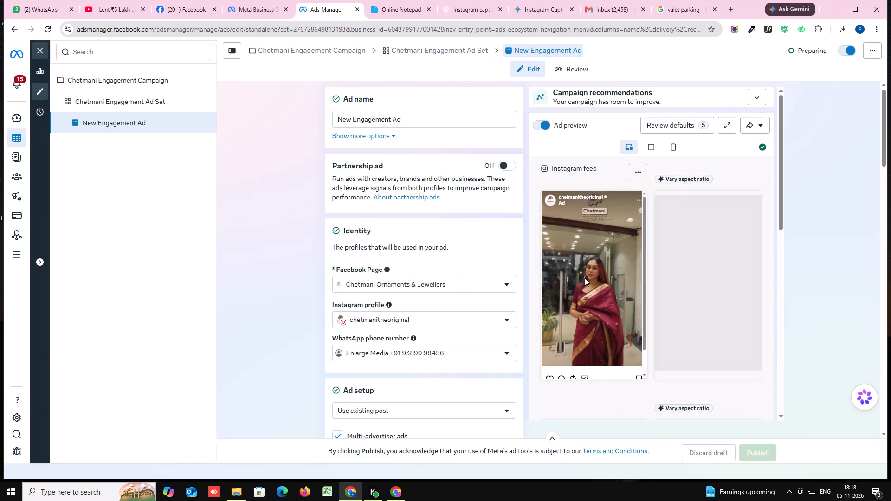
scroll(585, 278, "down", 3)
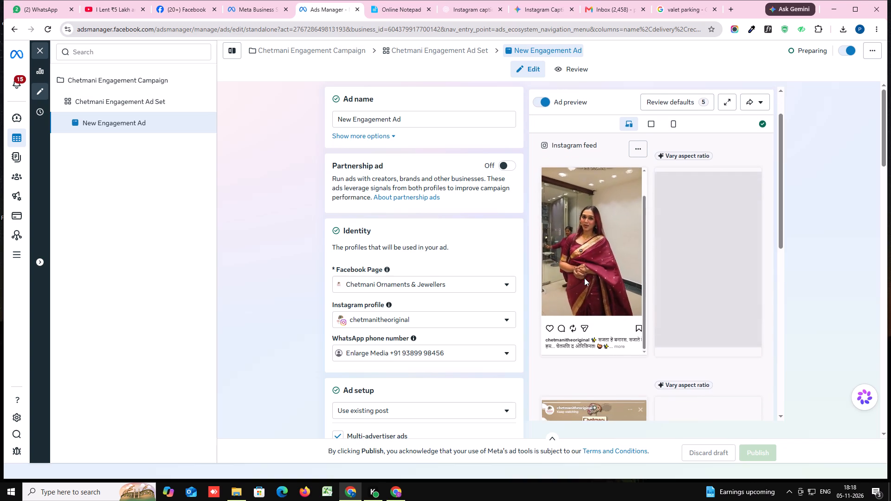
scroll(584, 278, "down", 1)
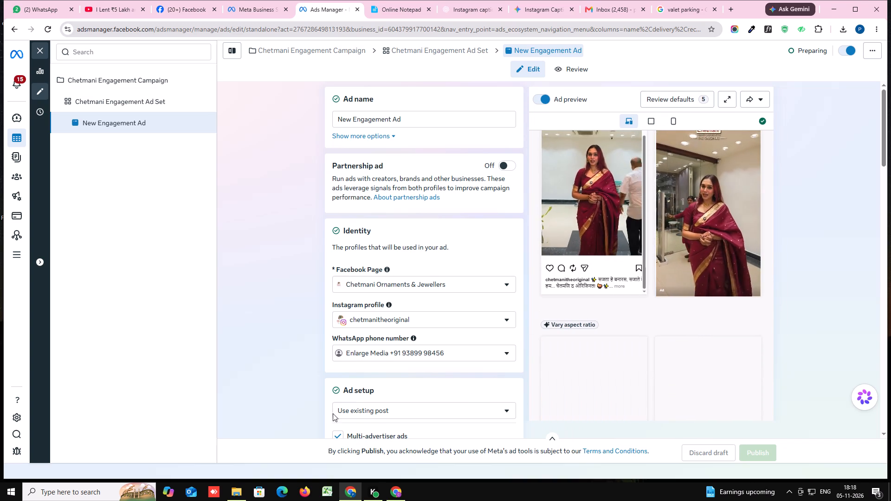
left_click(43, 51)
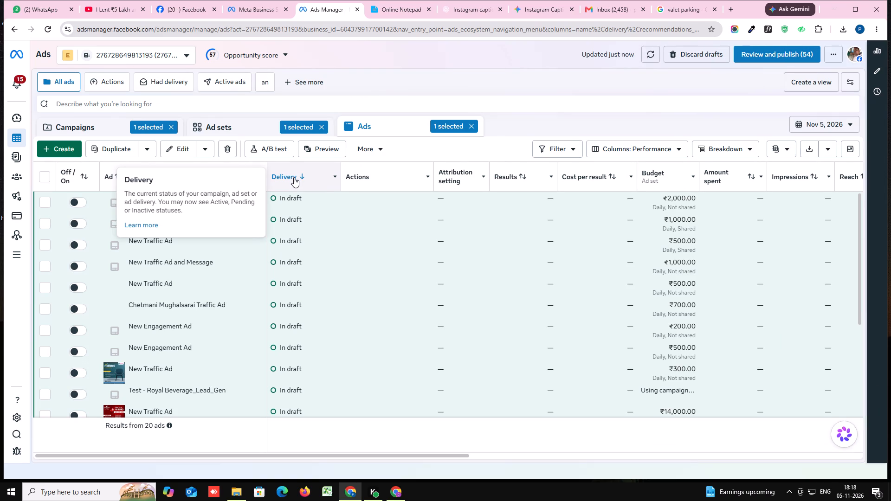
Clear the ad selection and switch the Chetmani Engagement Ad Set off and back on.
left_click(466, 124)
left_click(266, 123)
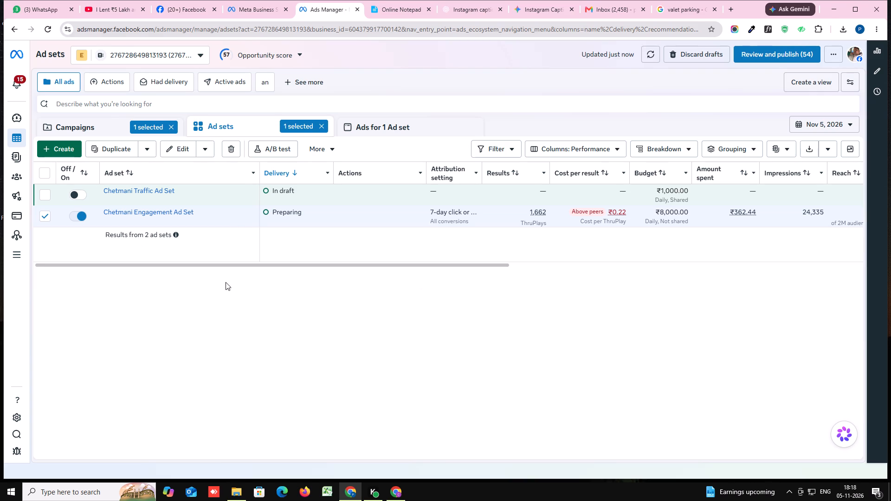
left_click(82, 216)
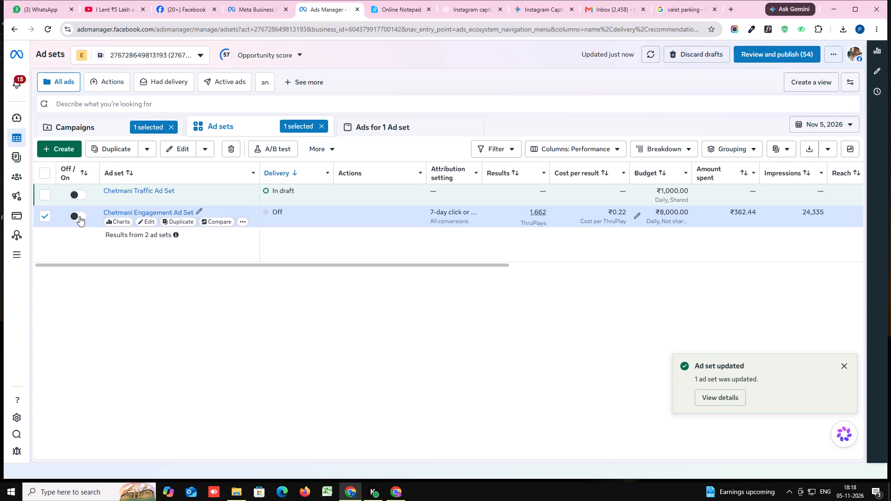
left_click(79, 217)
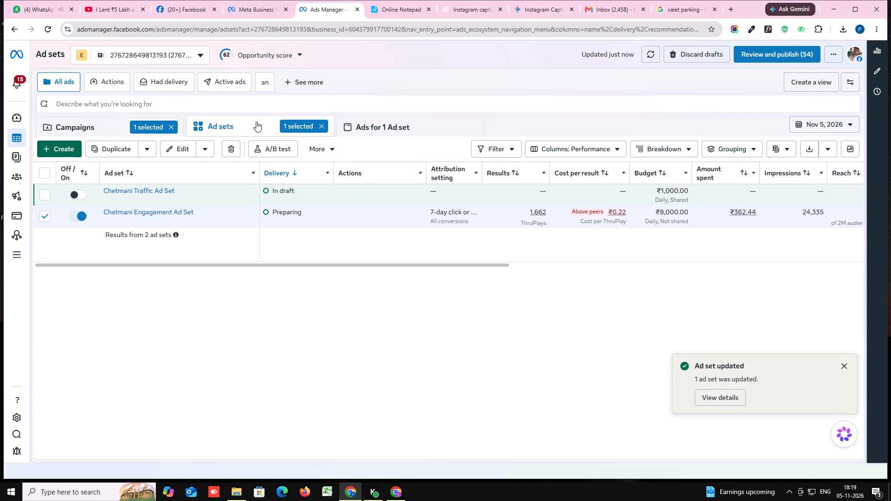
Return to the list of all campaigns.
left_click(119, 128)
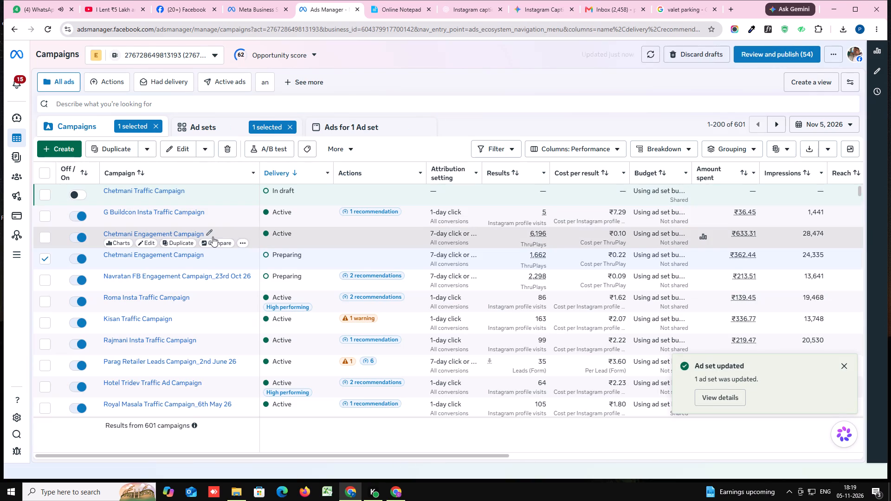
Clear the remaining ad set and campaign selections in the campaigns list.
left_click(292, 123)
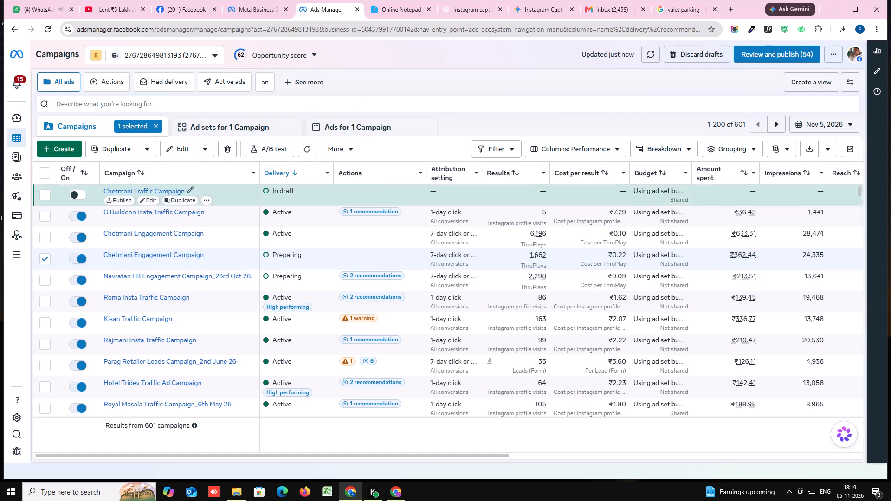
left_click(152, 127)
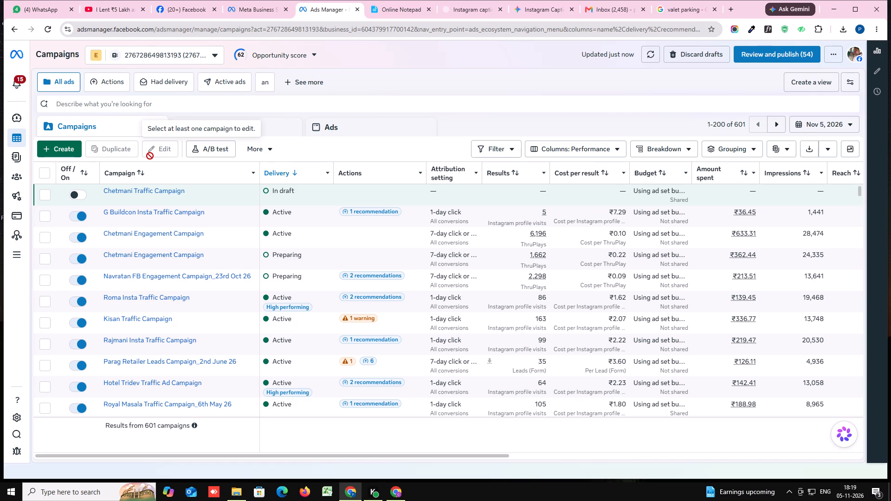
Switch to Interakt, sync the WhatsApp templates and reload the active templates list.
left_click(393, 490)
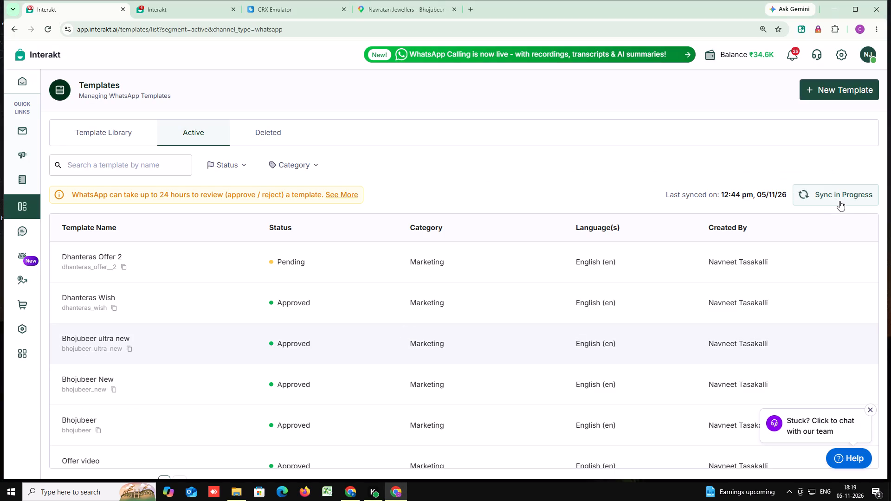
left_click(839, 199)
left_click(47, 27)
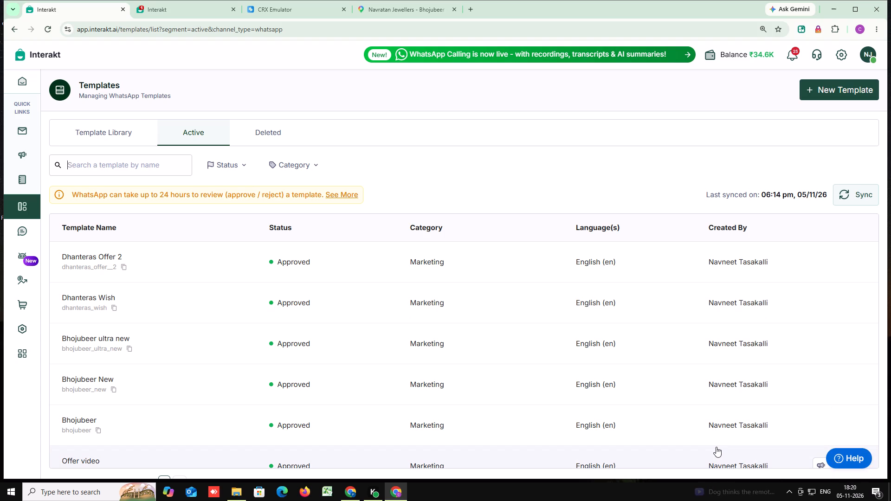
Start a new WhatsApp template from scratch in the Marketing category, using the Template with Buttons type.
left_click(823, 92)
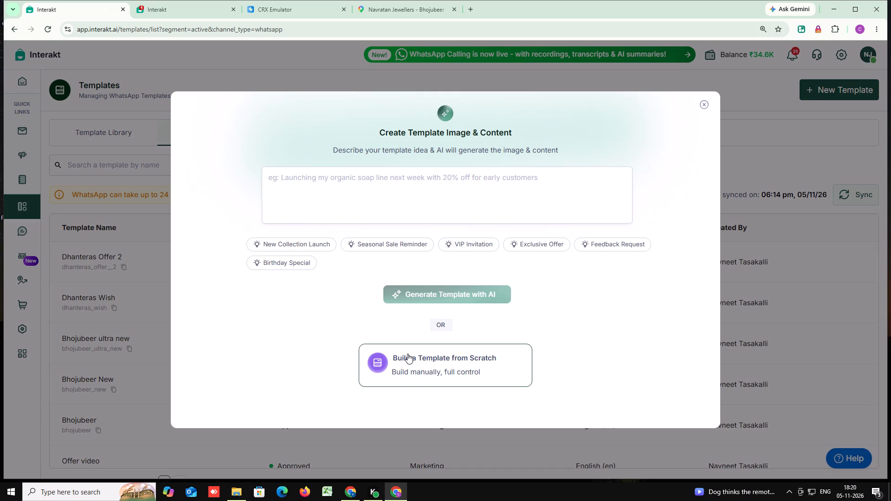
left_click(407, 353)
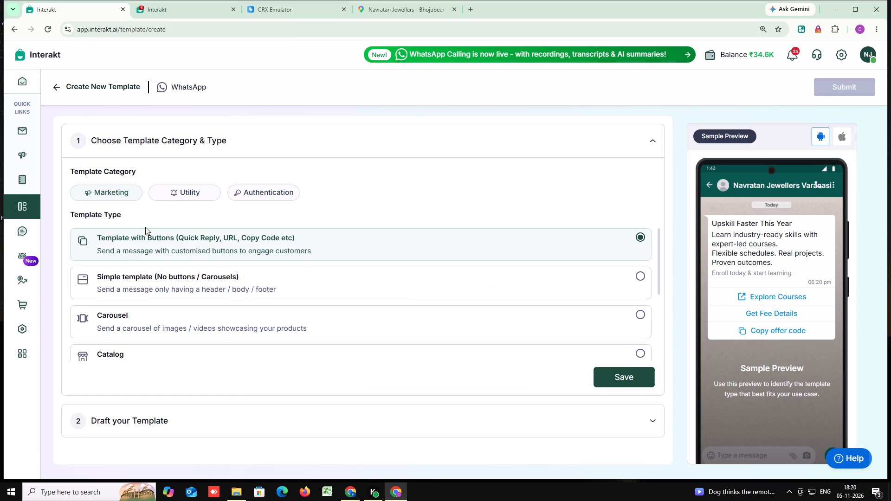
left_click(627, 381)
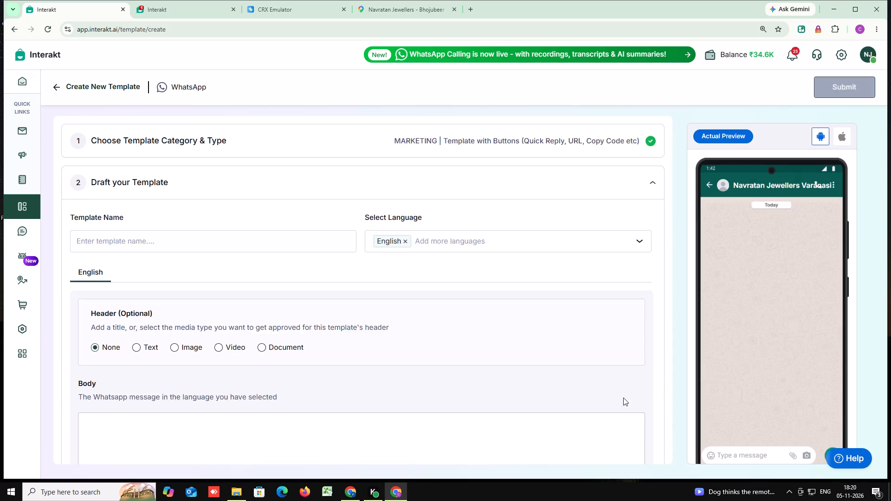
Name the new template "Dhanteras Testing -2".
left_click(105, 179)
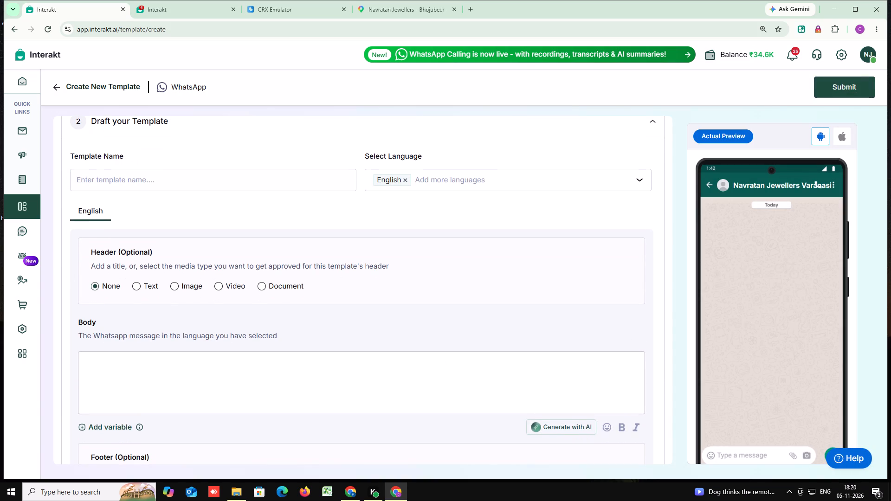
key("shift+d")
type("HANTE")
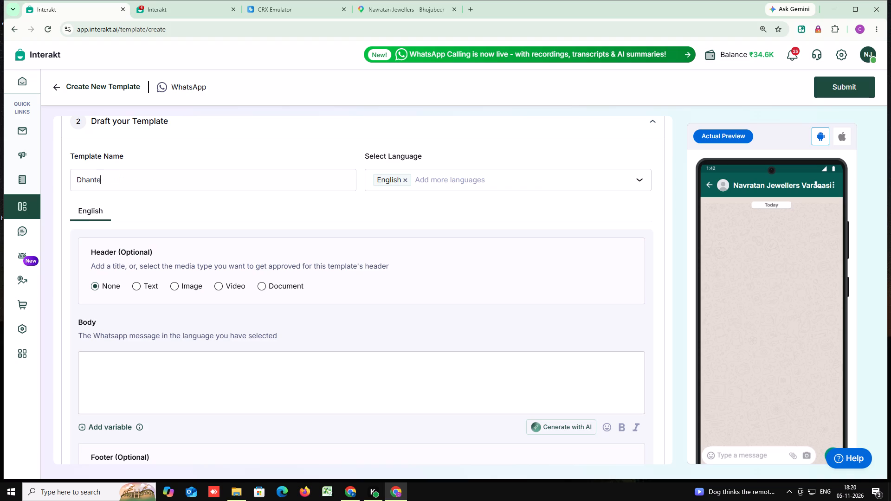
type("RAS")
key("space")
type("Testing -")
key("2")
Switch to Interakt and set the new WhatsApp template's name to Dhanteras Testing -3.
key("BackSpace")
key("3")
Choose Video as the header media type of the new WhatsApp template.
left_click(218, 287)
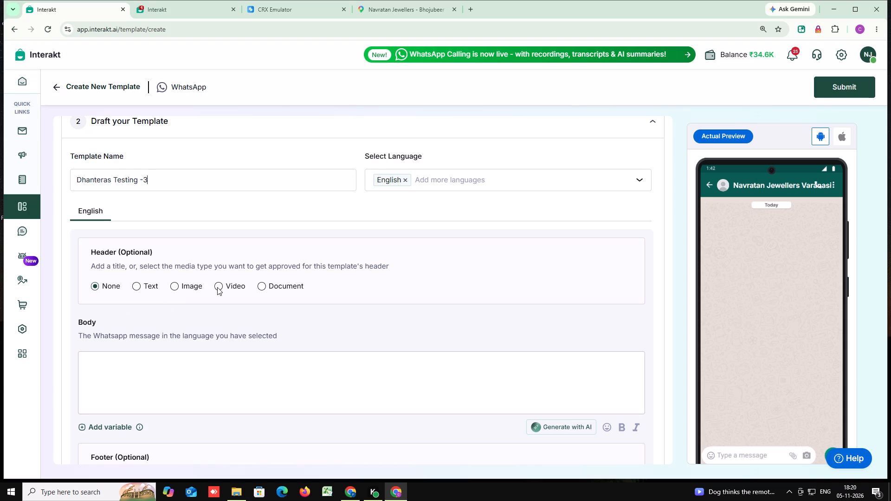
left_click(217, 287)
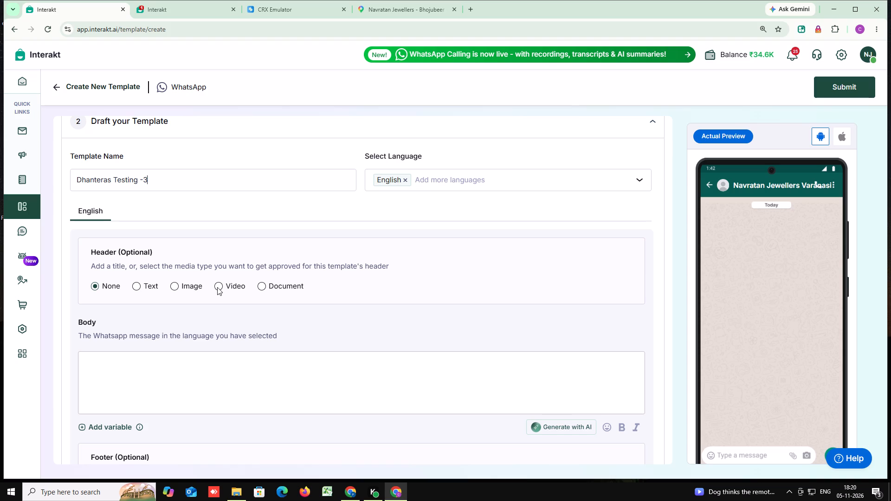
double_click(220, 287)
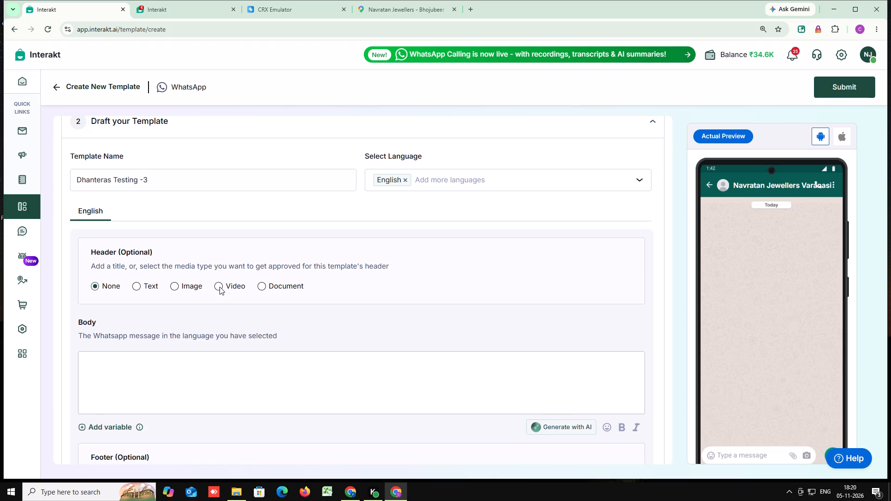